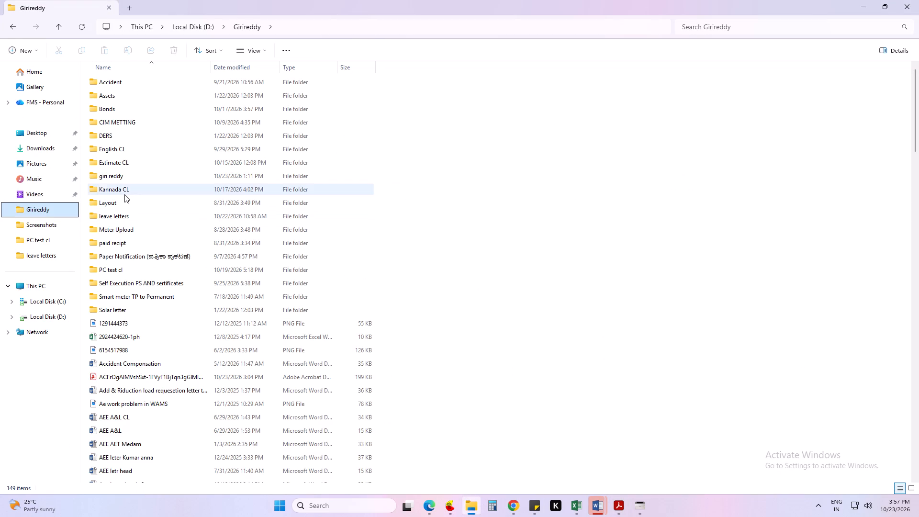
double_click(127, 265)
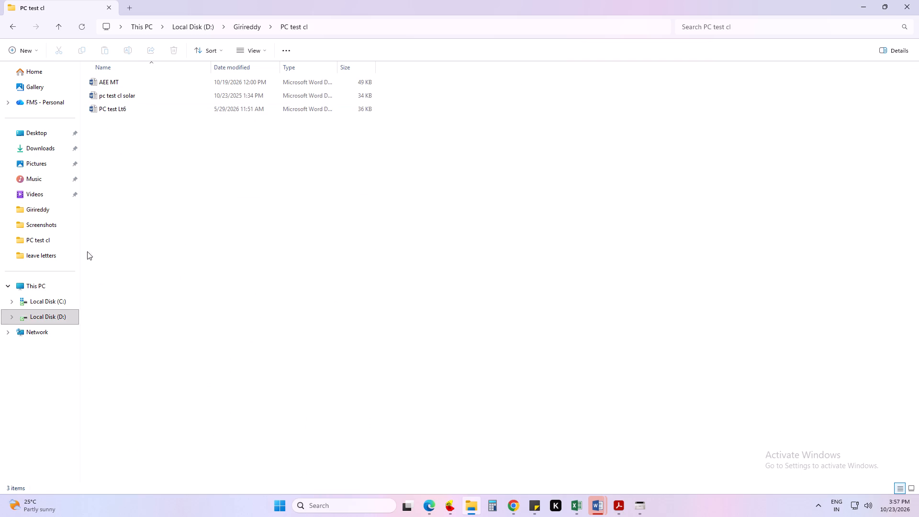
left_click(57, 204)
left_click(63, 319)
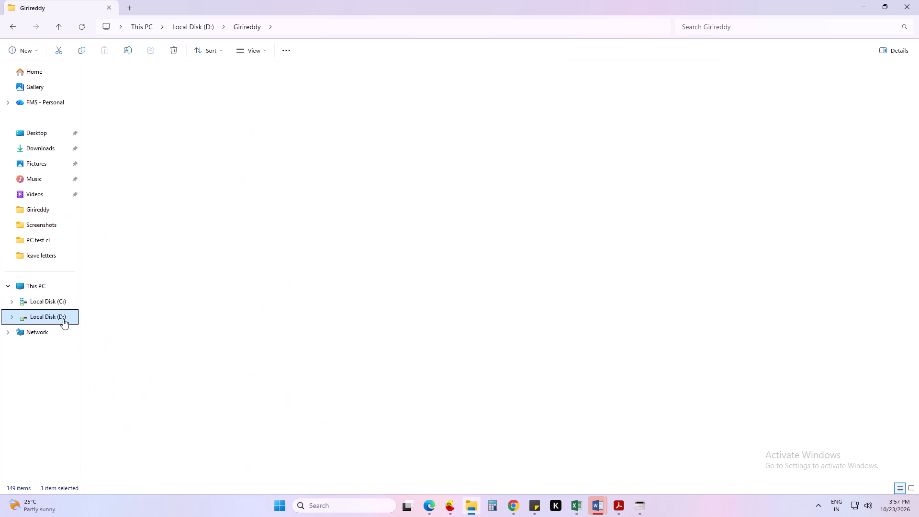
left_click(39, 211)
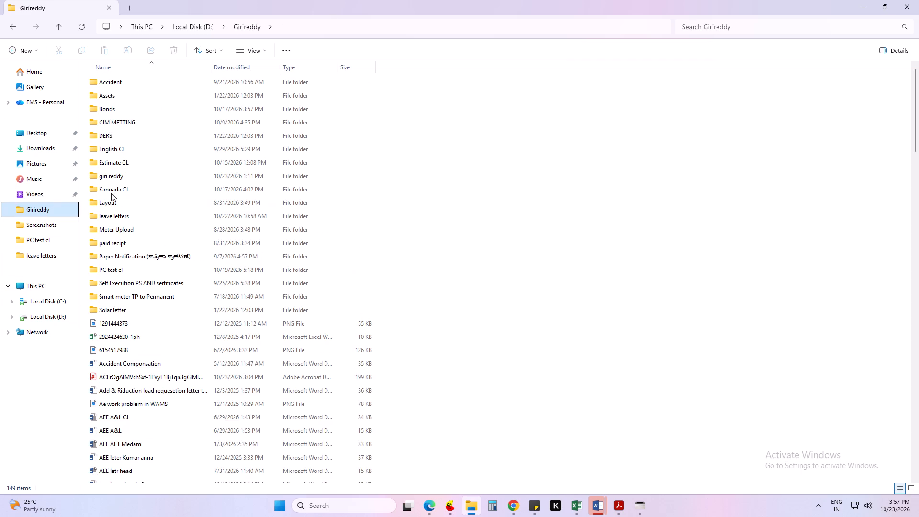
double_click(110, 180)
left_click(124, 270)
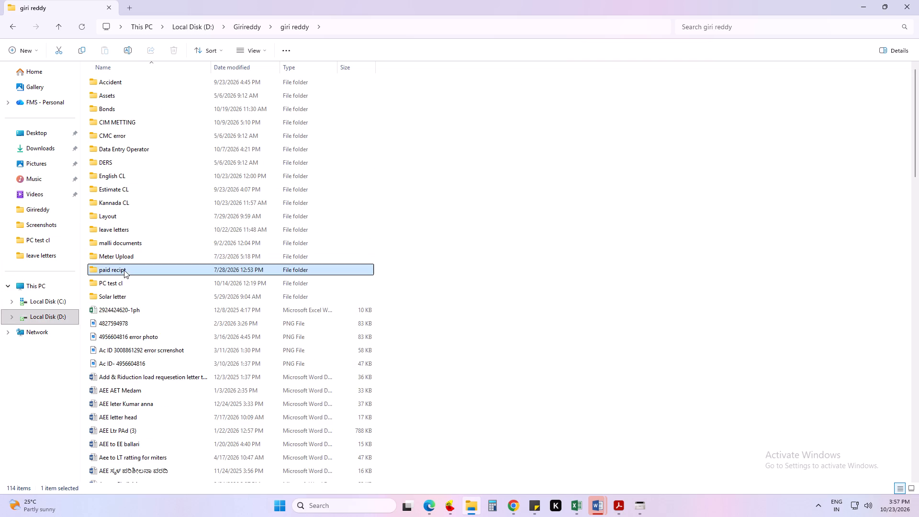
double_click(124, 287)
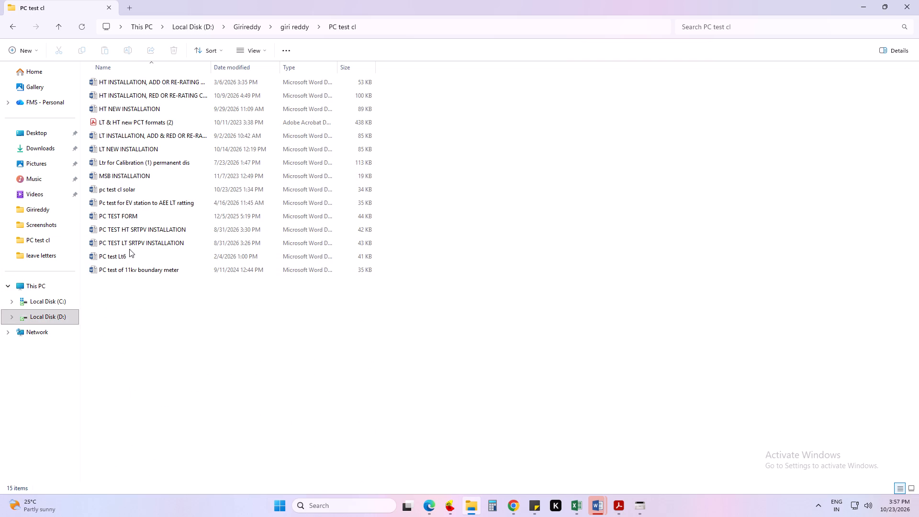
double_click(168, 139)
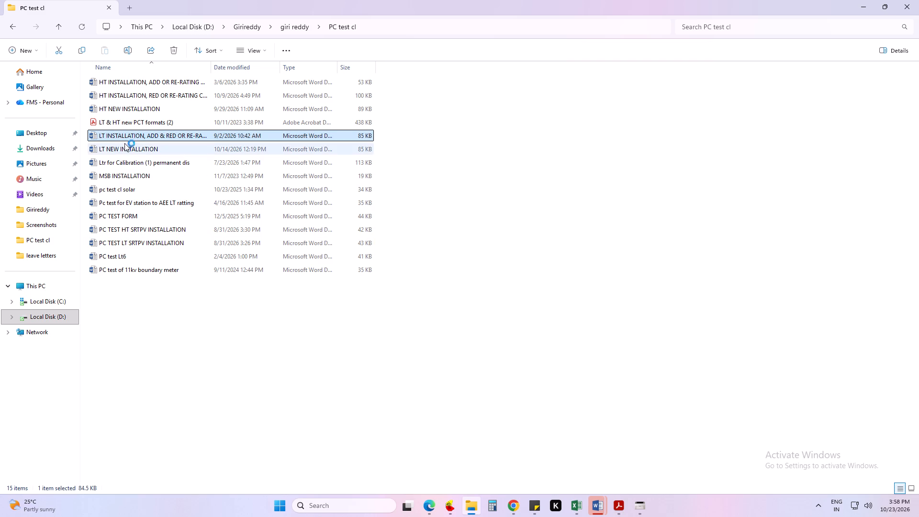
In Word, dismiss the open-dialog warning and cancel the file conversion of the WhatsApp image.
left_click(557, 325)
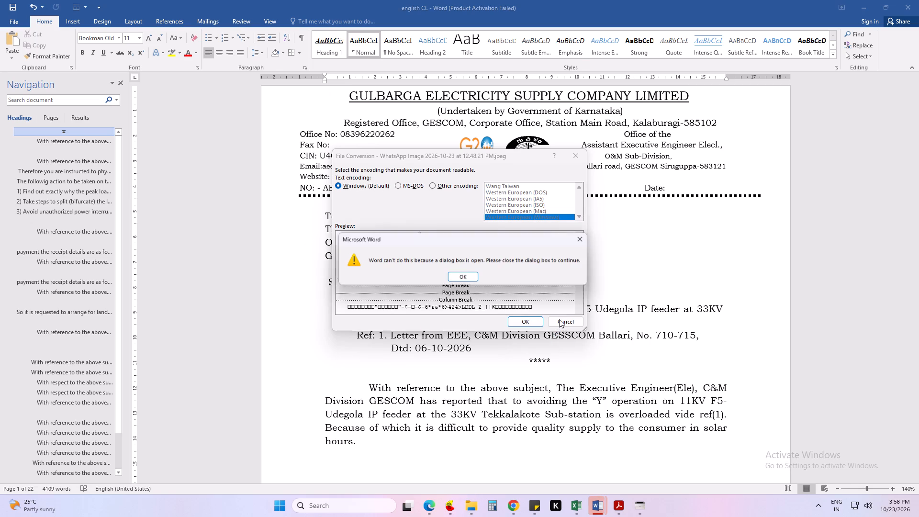
left_click(459, 277)
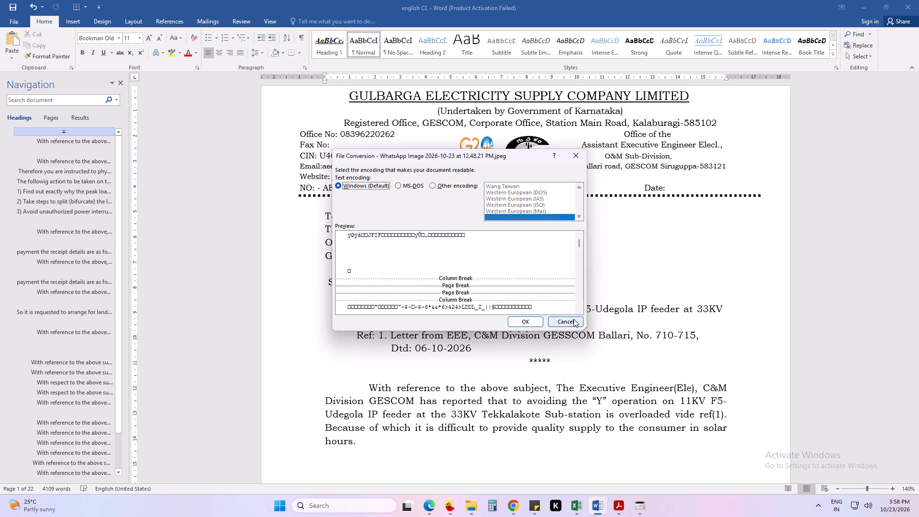
left_click(573, 319)
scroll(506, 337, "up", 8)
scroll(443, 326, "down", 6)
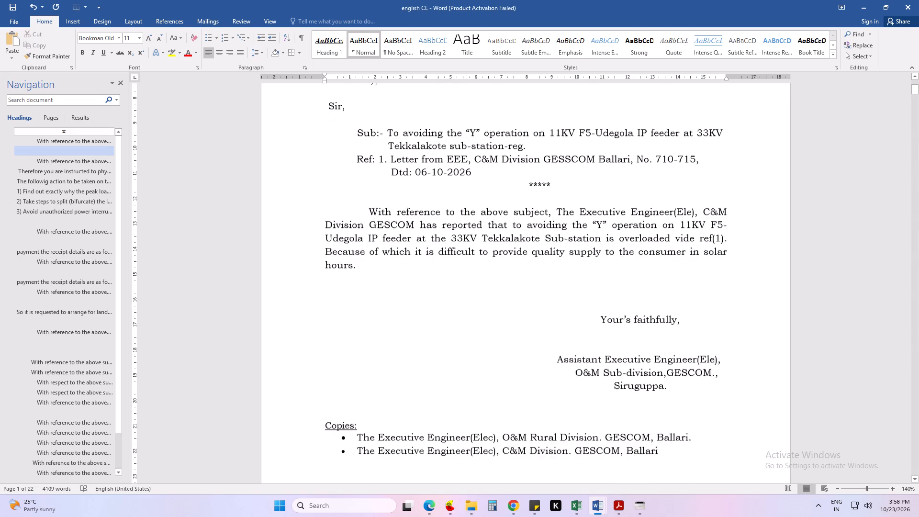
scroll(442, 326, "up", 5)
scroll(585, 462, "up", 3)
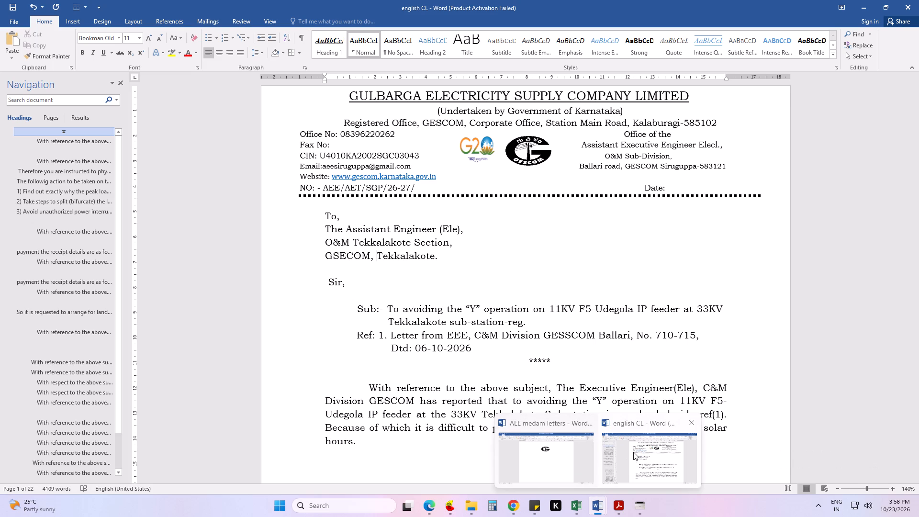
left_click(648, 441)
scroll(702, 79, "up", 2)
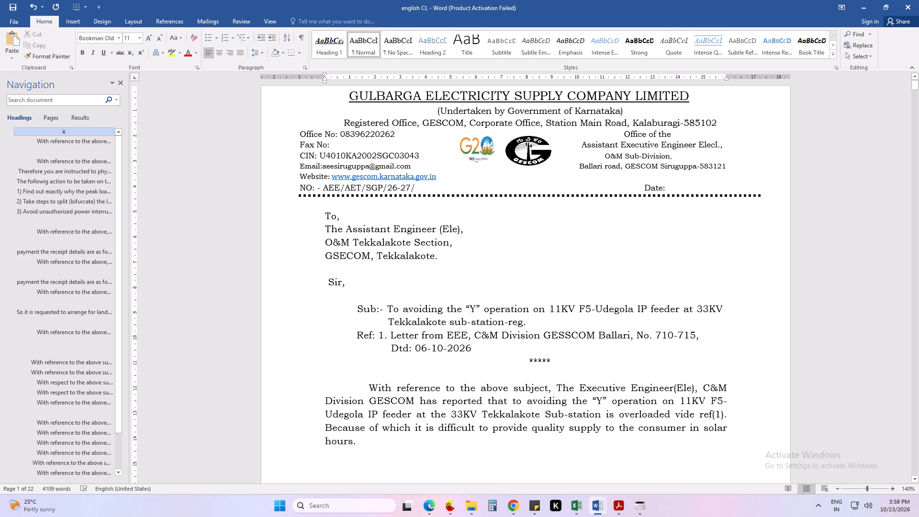
Switch to File Explorer and open the LT INSTALLATION, ADD & RED OR RE-RATING CHARGES CL document from the PC test cl folder.
left_click(478, 514)
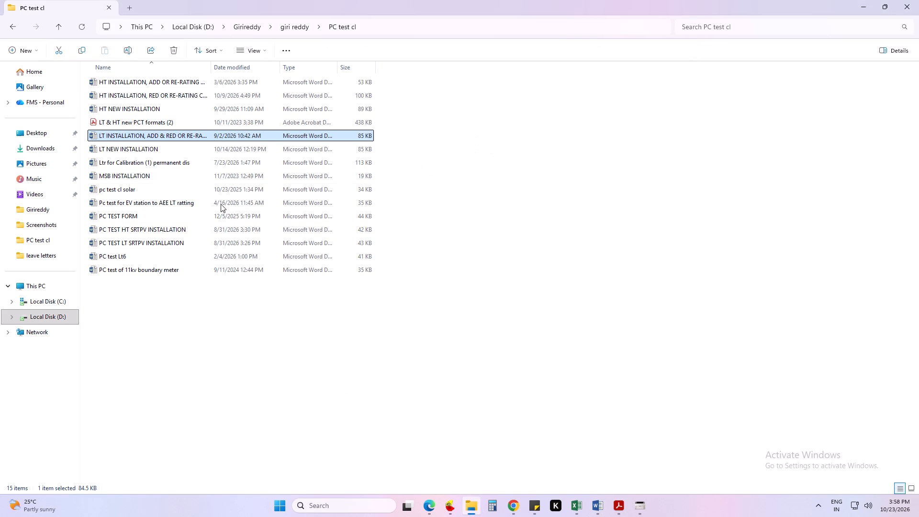
left_click(173, 129)
double_click(173, 131)
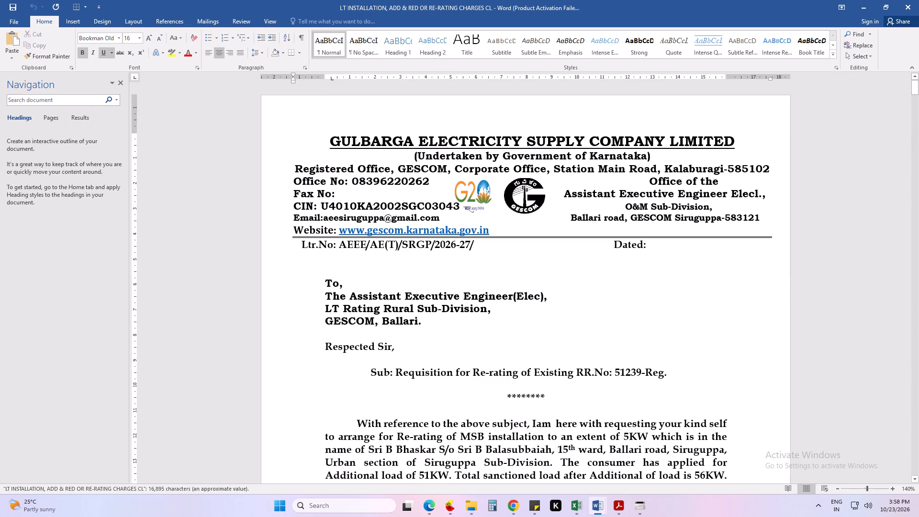
Copy the entire first letter, from the GESCOM letterhead through MF/OC, and paste it at the top of the document.
key("ctrl+shift+Down")
key("ctrl+shift+Down")
key("ctrl+shift+Down")
key("ctrl+shift+Down")
key("ctrl+shift+Down")
key("ctrl+shift+Down")
key("ctrl+shift+Down")
key("ctrl+shift+Down")
key("ctrl+shift+Down")
key("ctrl+shift+Down")
key("ctrl+shift+Down")
key("ctrl+shift+Down")
key("ctrl+shift+Down")
key("ctrl+shift+Down")
key("ctrl+shift+Down")
key("ctrl+shift+Down")
key("ctrl+shift+Down")
key("ctrl+shift+Down")
key("ctrl+shift+Down")
key("ctrl+shift+Down")
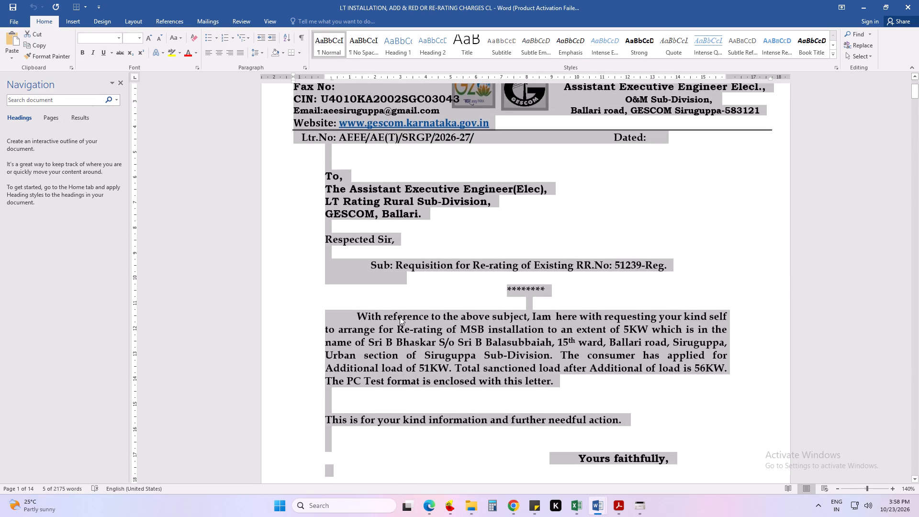
key("ctrl+shift+Down")
key("ctrl+shift+Down")
key("ctrl+shift+Down")
key("ctrl+shift+Down")
key("ctrl+shift+Down")
key("ctrl+shift+Down")
key("ctrl+shift+Down")
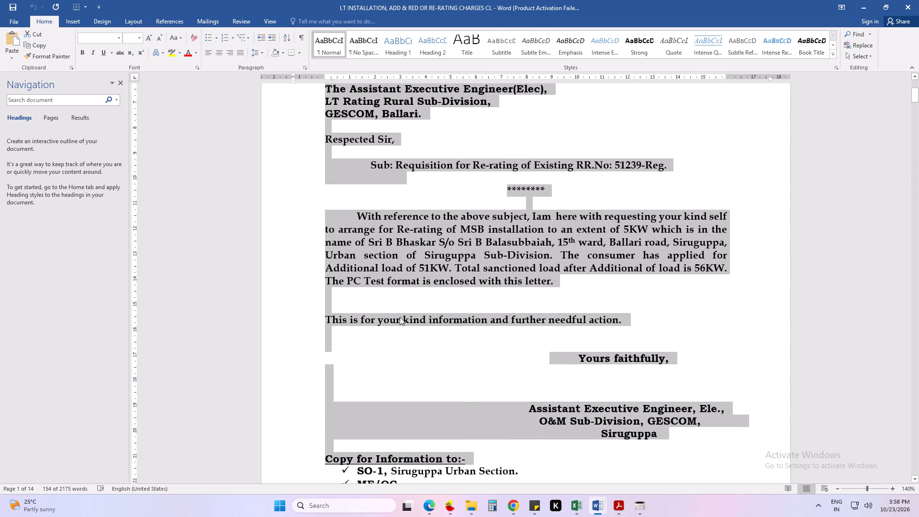
key("ctrl+shift+Down")
key("ctrl+shift+Down")
key("ctrl+c")
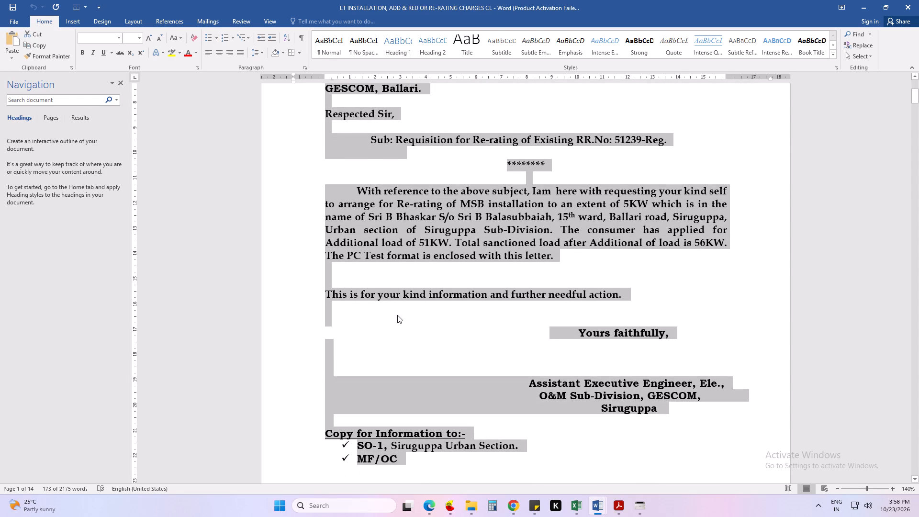
scroll(414, 320, "down", 6)
scroll(419, 320, "up", 18)
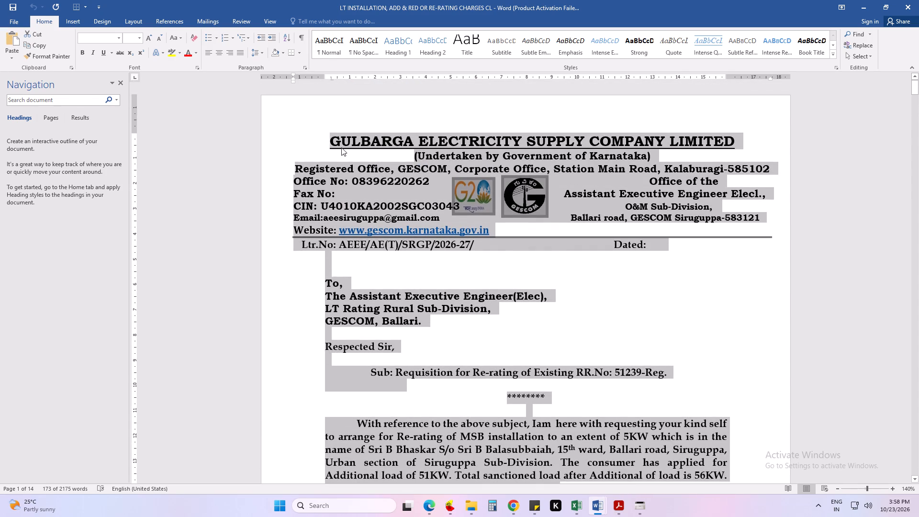
left_click(326, 141)
key("ctrl+v")
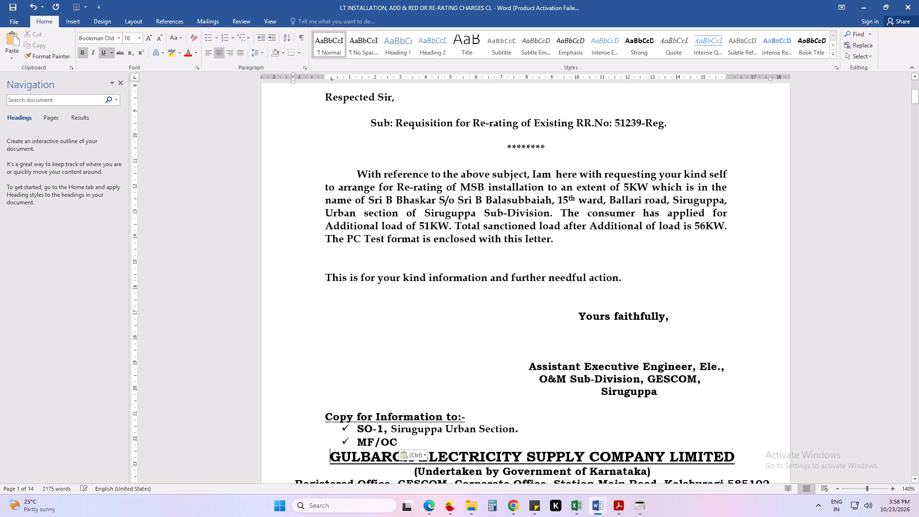
Insert four blank lines between the pasted letter and the original letter below it.
key("Return")
key("Return")
key("Return")
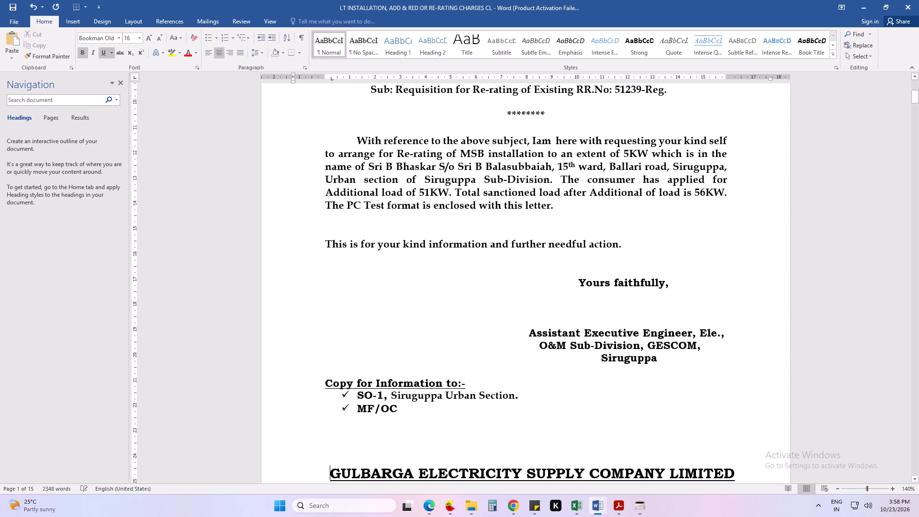
key("Return")
scroll(491, 211, "up", 17)
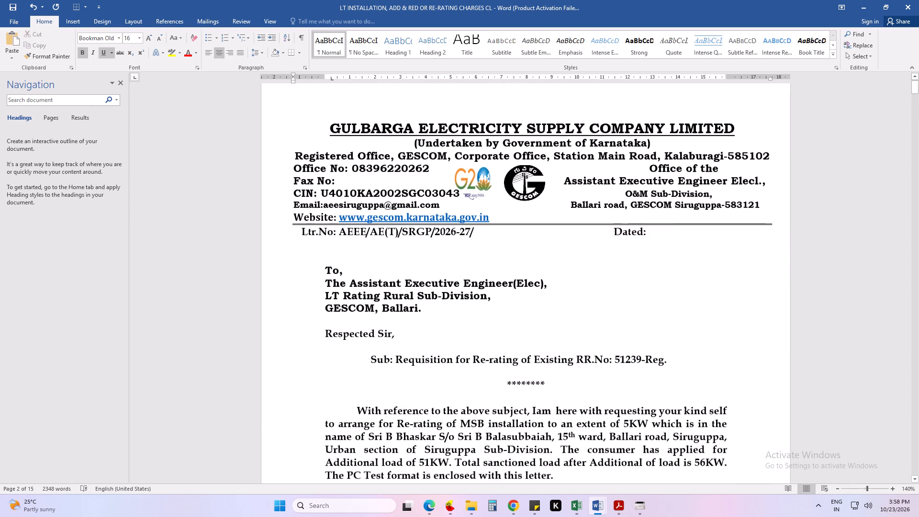
scroll(499, 221, "up", 5)
left_click(351, 116)
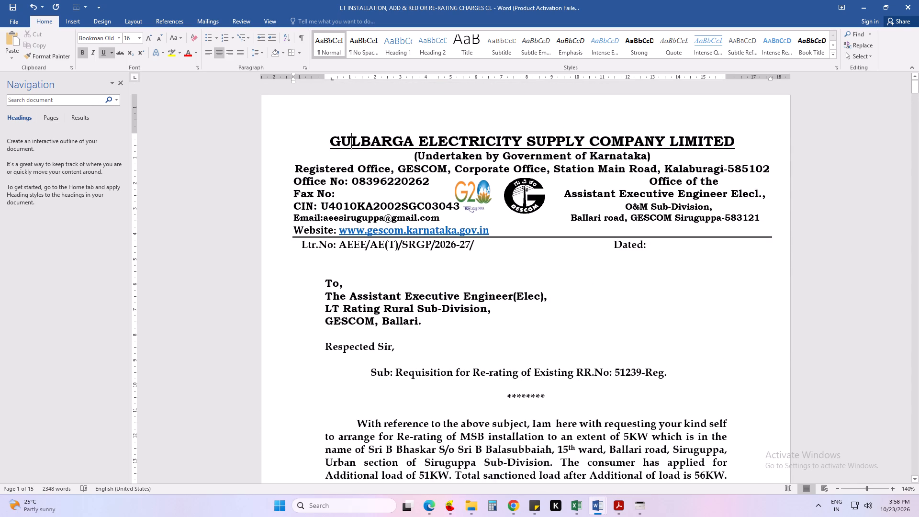
Open the HT INSTALLATION, ADD OR RE-RATING CHARGES CL - Copy document, examine its letters and close it.
left_click(475, 512)
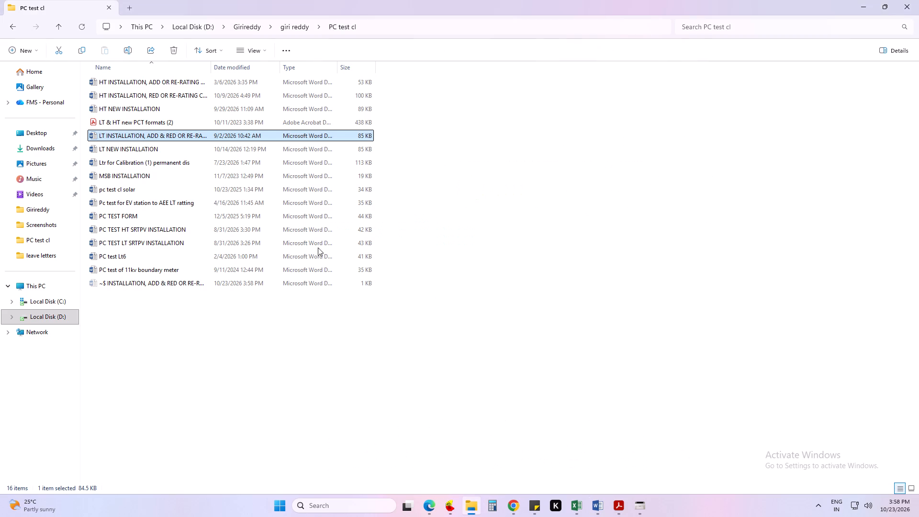
double_click(154, 83)
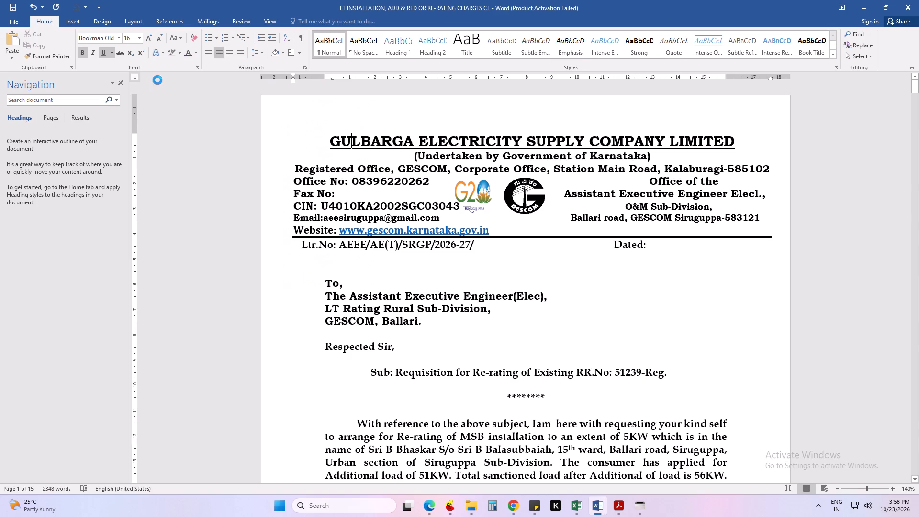
scroll(376, 303, "down", 1)
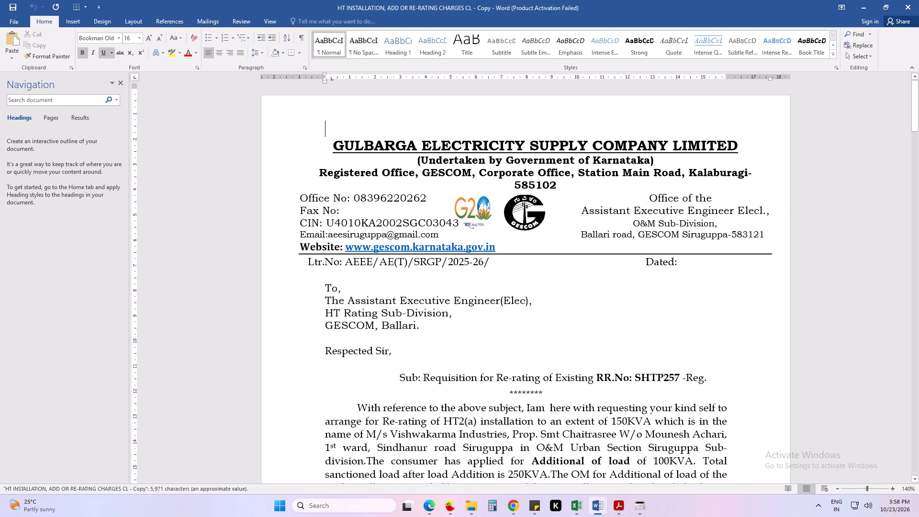
scroll(371, 281, "down", 20)
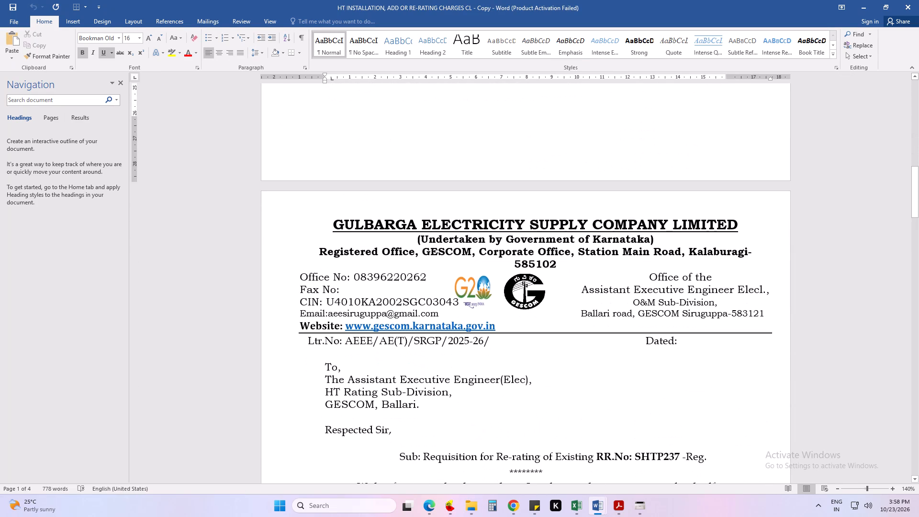
left_click(905, 9)
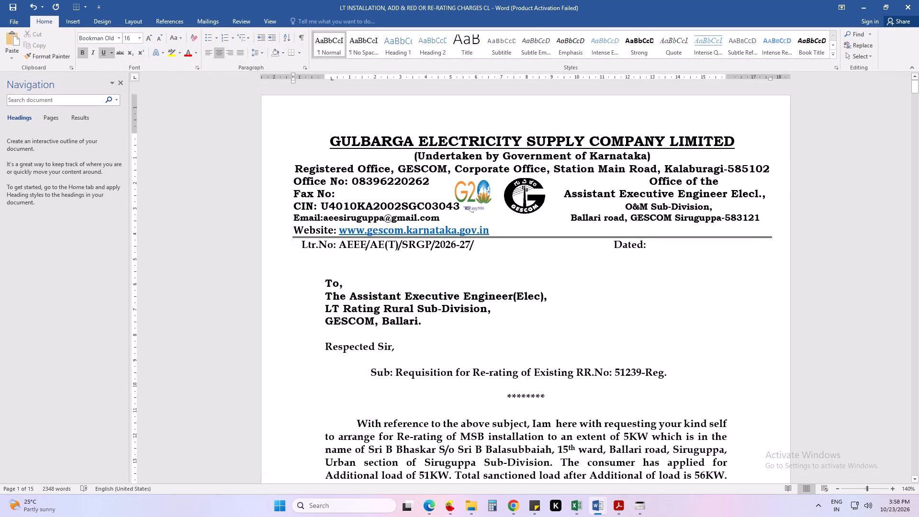
Copy the Executive Engineer(Elec), MRT Division address block from HT NEW INSTALLATION and paste it above the addressee in the LT document's top letter.
left_click(446, 445)
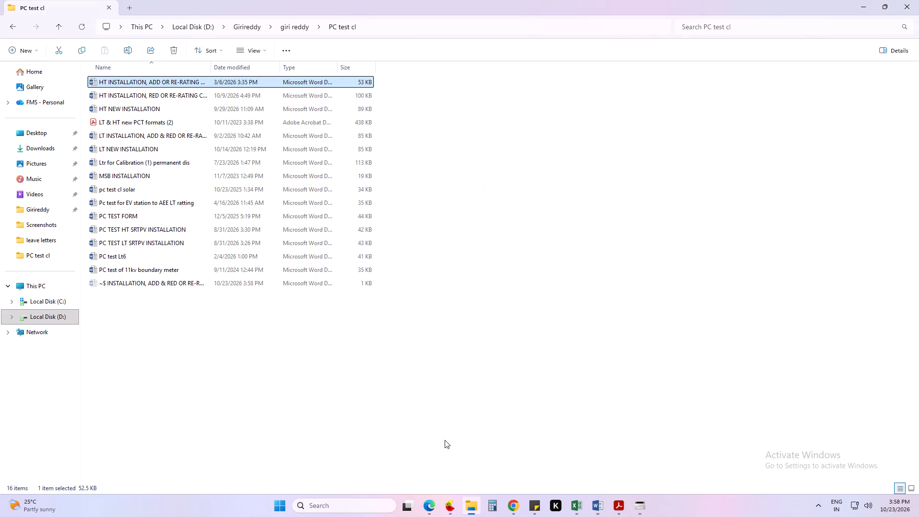
double_click(155, 107)
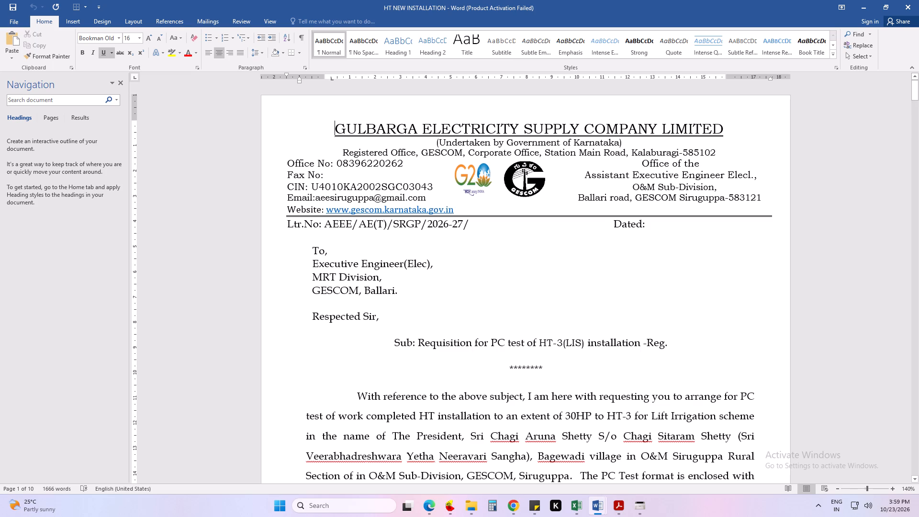
left_click(314, 253)
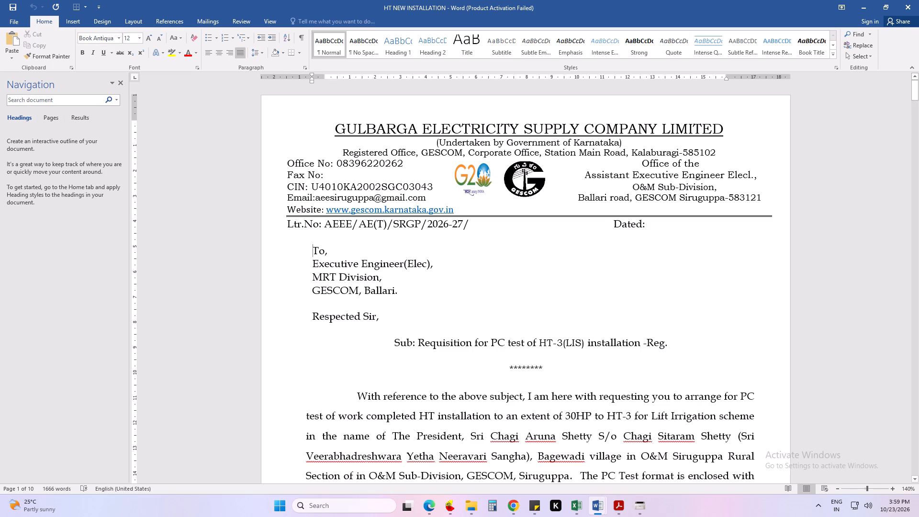
key("ctrl+shift+Down")
key("ctrl+shift+Down")
key("ctrl+shift+Down")
key("ctrl+shift+Down")
key("ctrl+c")
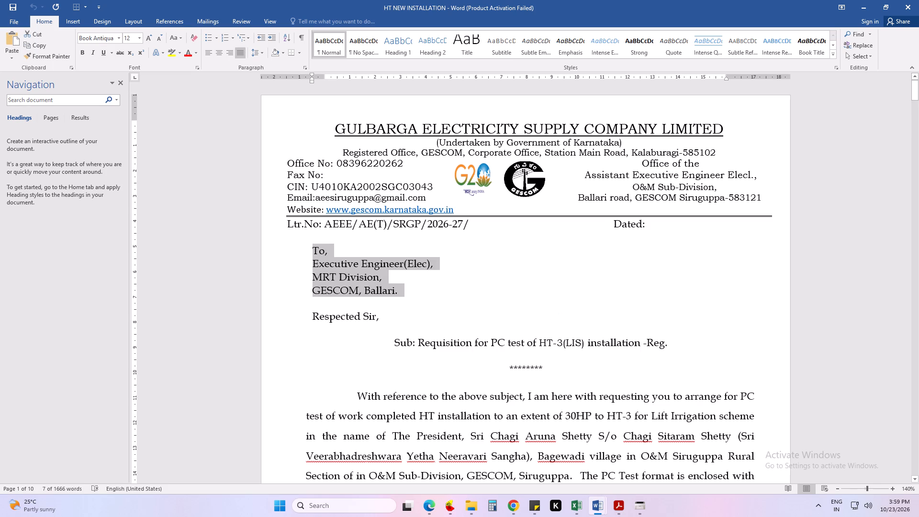
key("alt+Tab")
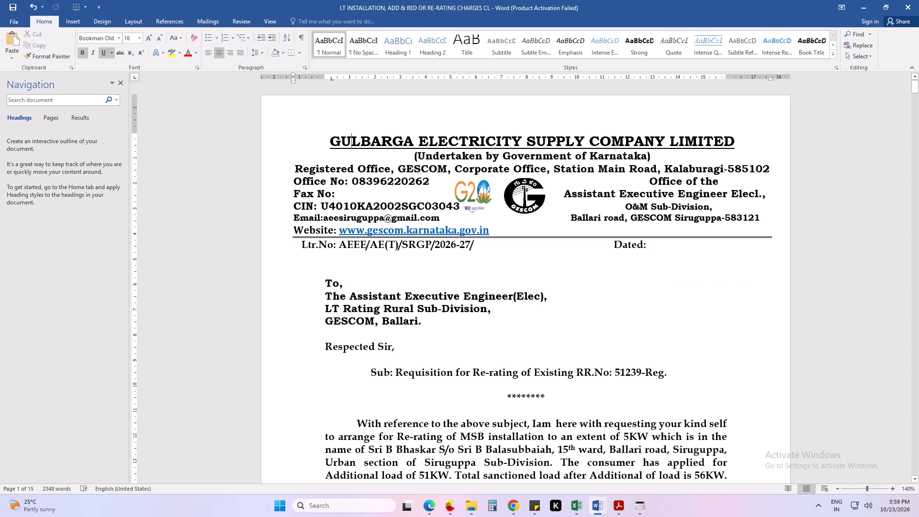
scroll(374, 297, "down", 12)
scroll(377, 295, "up", 10)
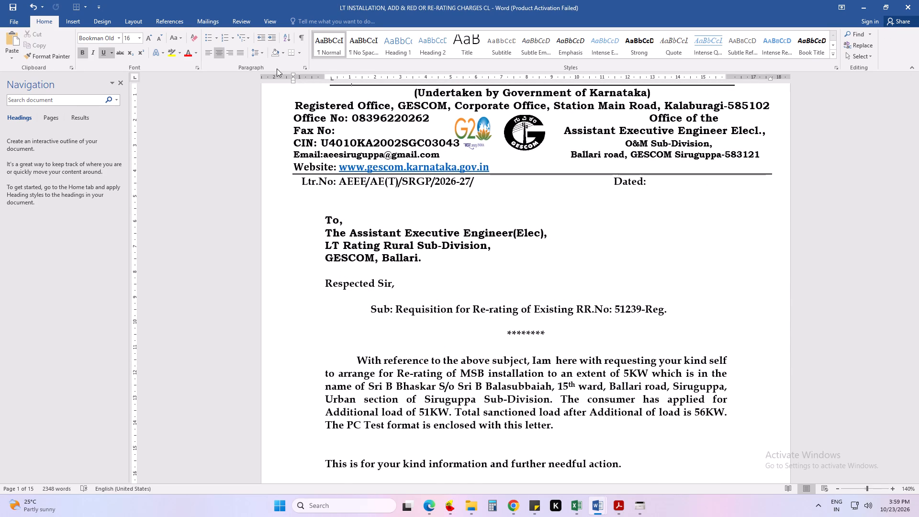
left_click(323, 225)
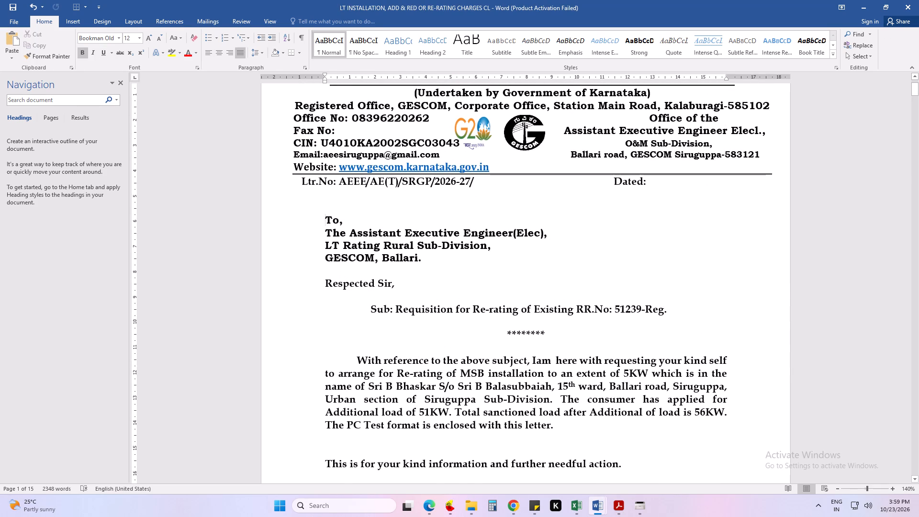
key("ctrl+v")
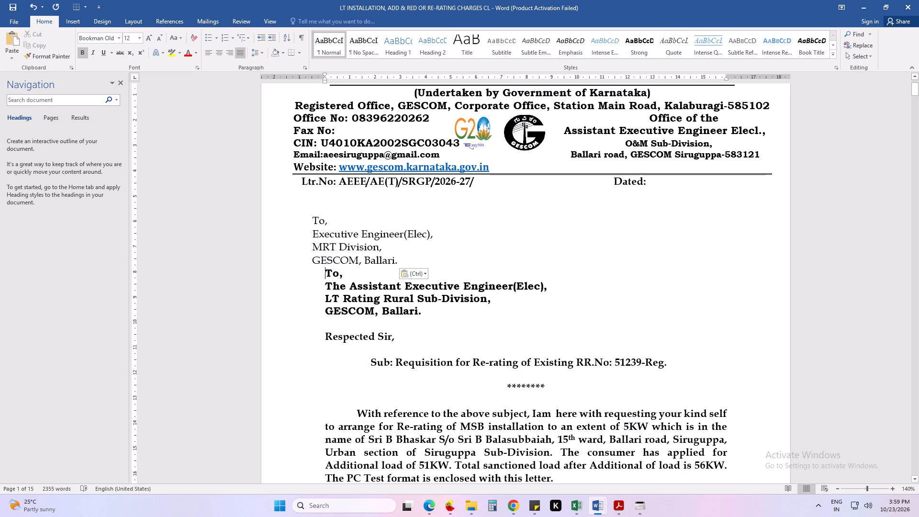
Replace the RR number in the top letter's subject line with the new installation's RR number and save the document.
left_click(396, 363)
key("Right")
key("Right")
key("Right")
key("Right")
key("Right")
key("Right")
key("Right")
key("Right")
key("Right")
key("Right")
key("Right")
key("Right")
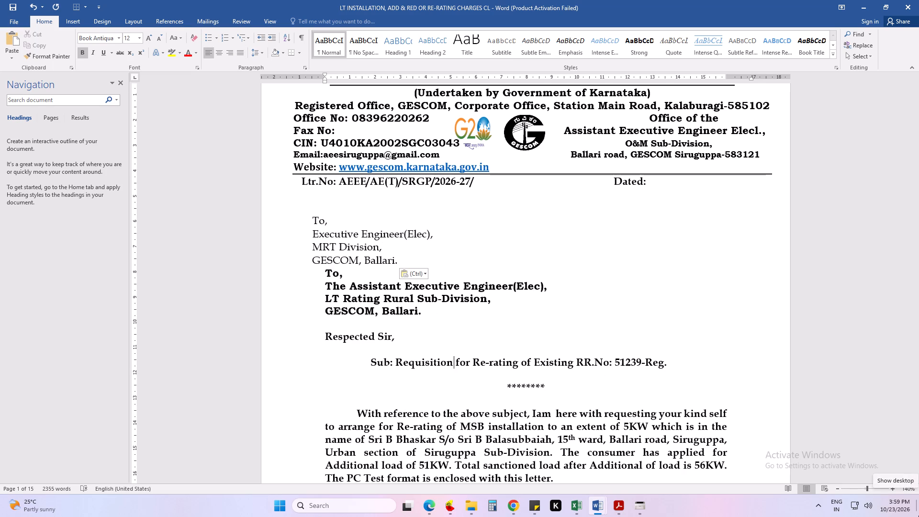
key("Right")
key("Right")
key("Right")
key("Right")
key("Right")
key("Right")
key("Right")
key("Right")
key("Right")
key("Right")
key("Right")
key("Right")
key("Right")
key("Right")
key("Right")
key("Right")
key("Right")
key("Right")
key("Right")
key("Right")
key("Right")
key("Right")
key("Right")
key("Right")
key("Right")
key("Right")
key("Right")
key("Right")
key("Right")
key("Right")
key("Right")
key("Right")
key("Right")
key("shift+Right")
key("shift+Right")
key("shift+Right")
key("shift+Right")
key("shift+Right")
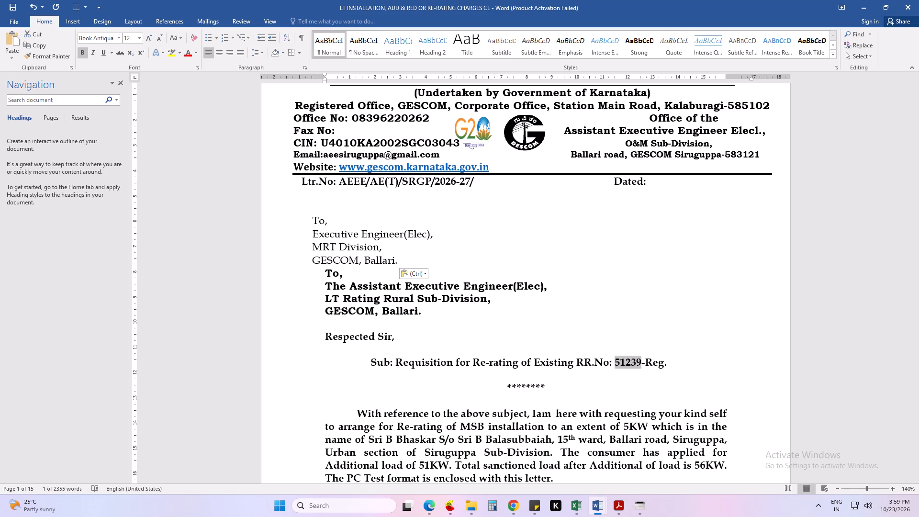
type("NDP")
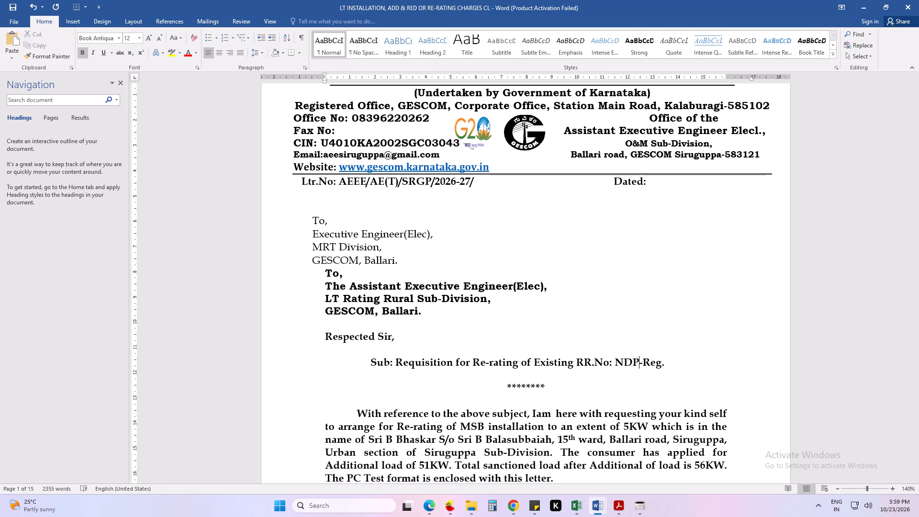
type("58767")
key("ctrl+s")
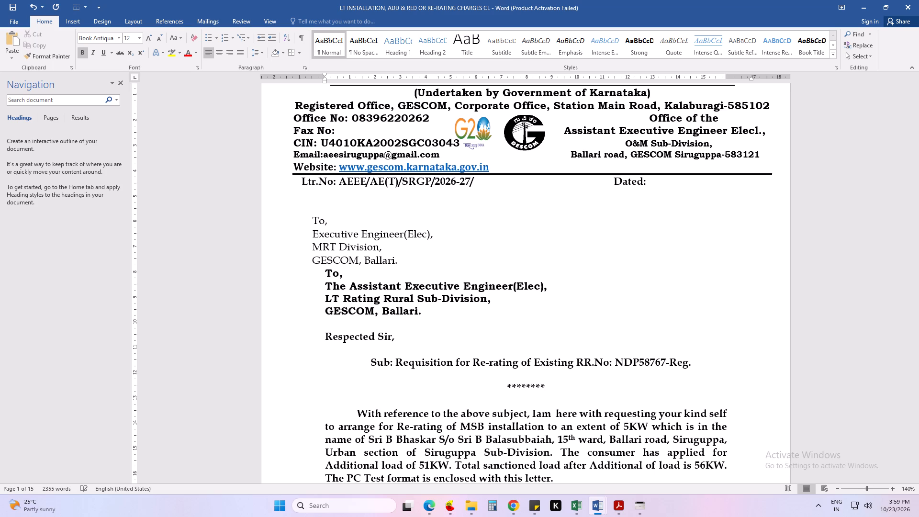
Replace the installation type MSB with LT5 in the body paragraph of the top letter.
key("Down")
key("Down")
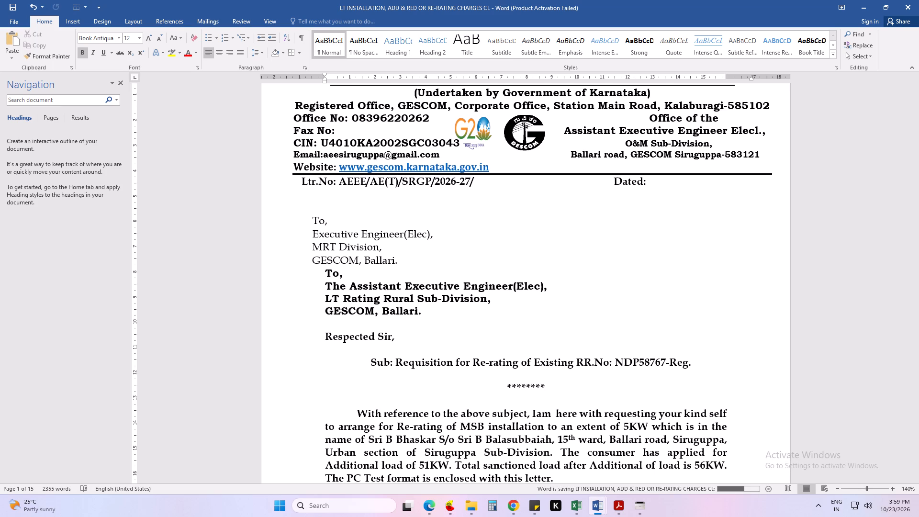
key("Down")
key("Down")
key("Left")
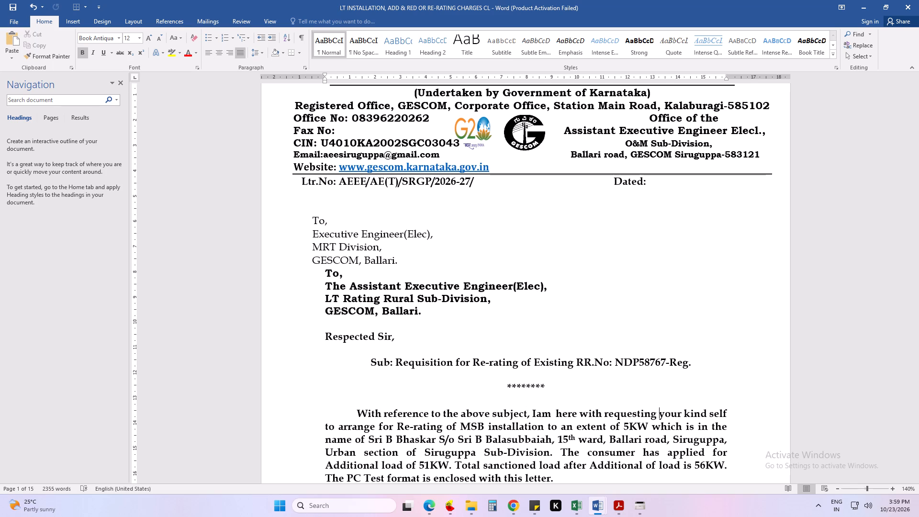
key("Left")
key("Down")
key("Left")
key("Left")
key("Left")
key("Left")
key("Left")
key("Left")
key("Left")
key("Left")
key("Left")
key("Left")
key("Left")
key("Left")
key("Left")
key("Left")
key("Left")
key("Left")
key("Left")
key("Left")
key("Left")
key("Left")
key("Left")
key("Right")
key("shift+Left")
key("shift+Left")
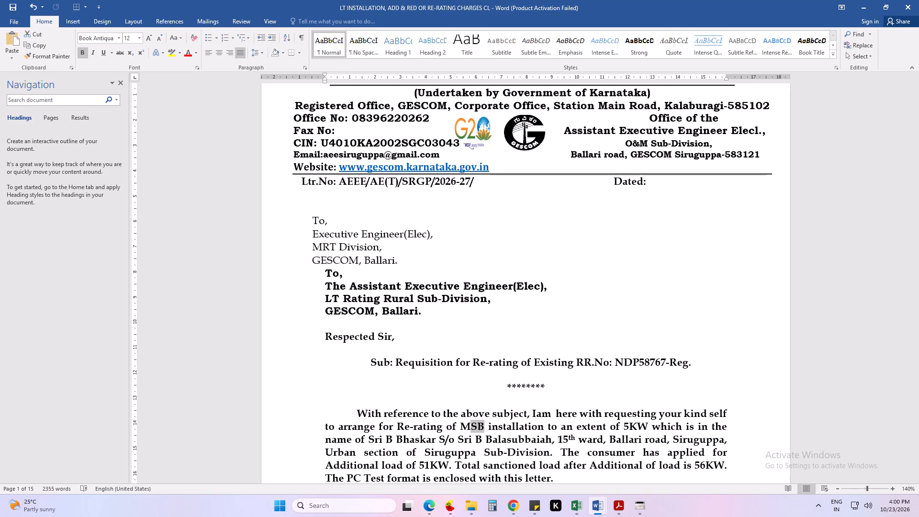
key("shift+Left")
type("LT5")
Change the unit of the existing load extent in the body paragraph to HP, spaced so it reads 5 HP.
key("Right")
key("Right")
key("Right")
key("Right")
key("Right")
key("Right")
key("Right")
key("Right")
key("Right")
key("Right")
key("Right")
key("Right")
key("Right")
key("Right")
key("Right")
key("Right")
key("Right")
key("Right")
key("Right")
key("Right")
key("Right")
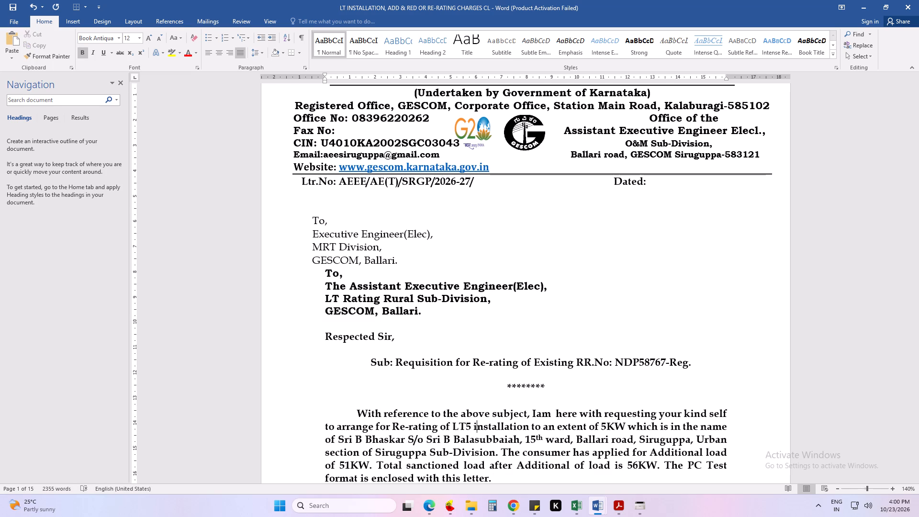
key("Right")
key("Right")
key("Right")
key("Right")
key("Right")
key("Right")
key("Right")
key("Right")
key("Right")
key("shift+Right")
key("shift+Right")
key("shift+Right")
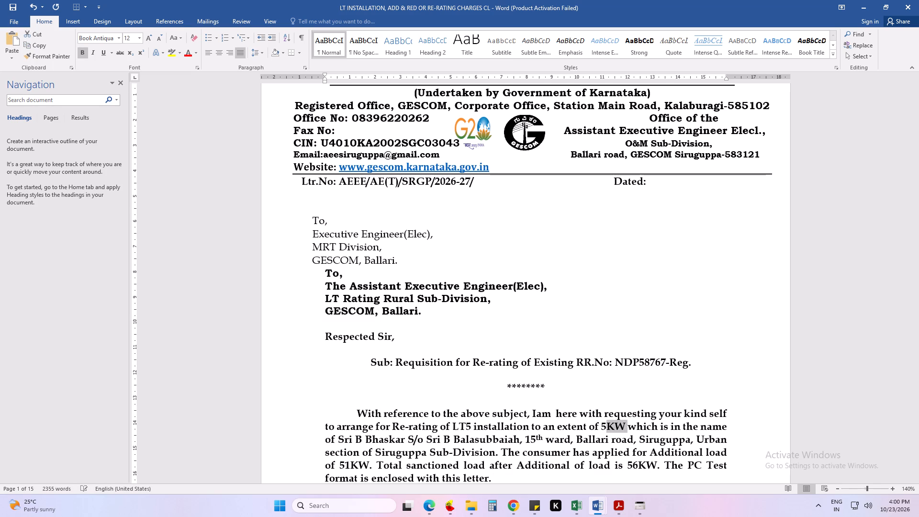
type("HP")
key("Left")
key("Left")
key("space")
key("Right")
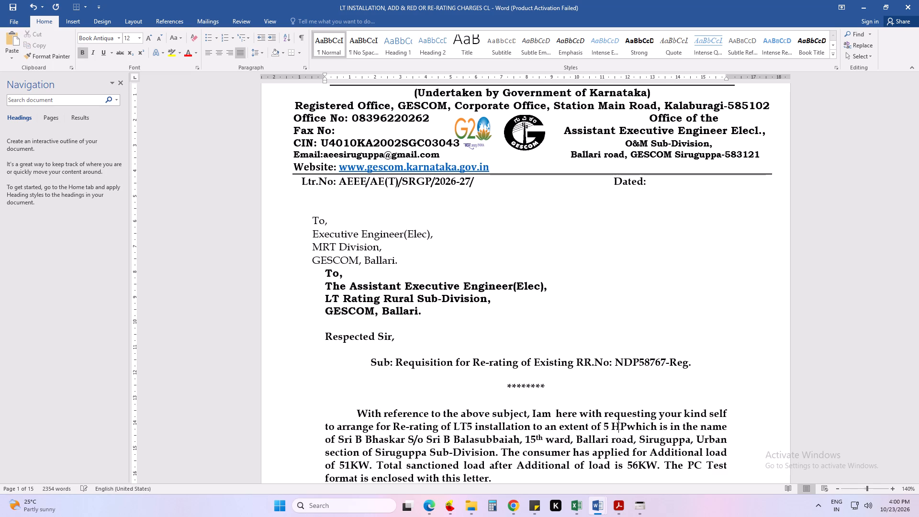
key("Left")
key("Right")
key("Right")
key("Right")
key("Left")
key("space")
Replace the consumer's and father's names after "Sri" in the body paragraph with the new consumer's name, S/o and the new father's name.
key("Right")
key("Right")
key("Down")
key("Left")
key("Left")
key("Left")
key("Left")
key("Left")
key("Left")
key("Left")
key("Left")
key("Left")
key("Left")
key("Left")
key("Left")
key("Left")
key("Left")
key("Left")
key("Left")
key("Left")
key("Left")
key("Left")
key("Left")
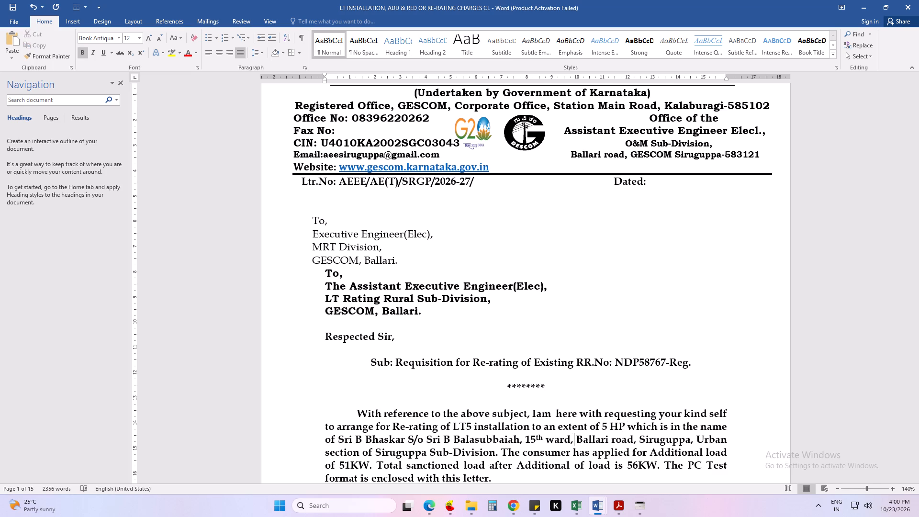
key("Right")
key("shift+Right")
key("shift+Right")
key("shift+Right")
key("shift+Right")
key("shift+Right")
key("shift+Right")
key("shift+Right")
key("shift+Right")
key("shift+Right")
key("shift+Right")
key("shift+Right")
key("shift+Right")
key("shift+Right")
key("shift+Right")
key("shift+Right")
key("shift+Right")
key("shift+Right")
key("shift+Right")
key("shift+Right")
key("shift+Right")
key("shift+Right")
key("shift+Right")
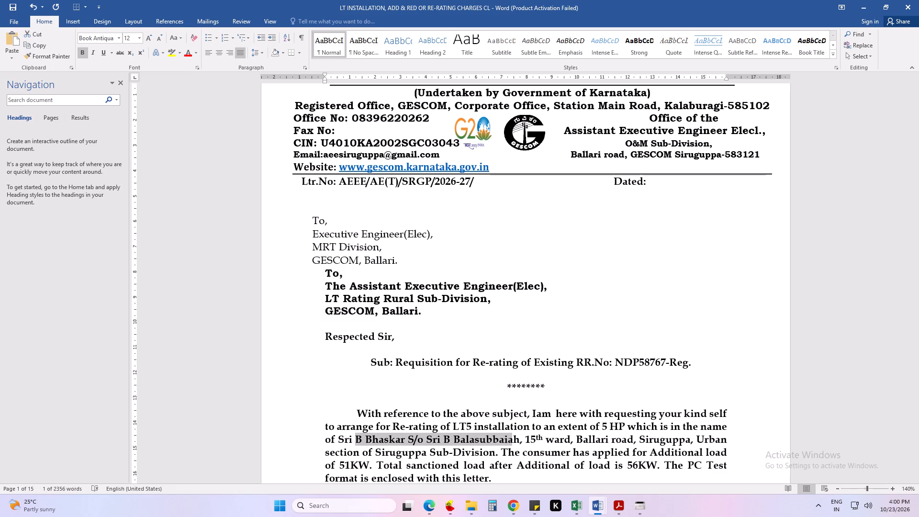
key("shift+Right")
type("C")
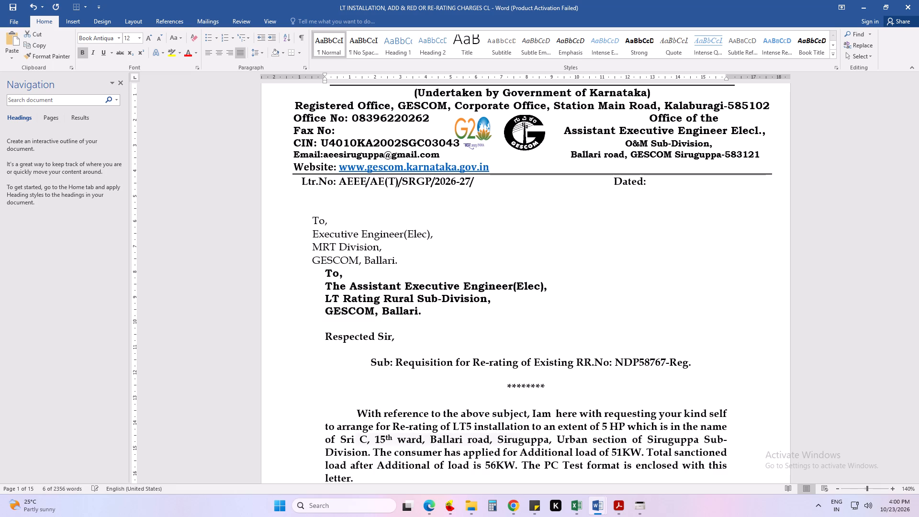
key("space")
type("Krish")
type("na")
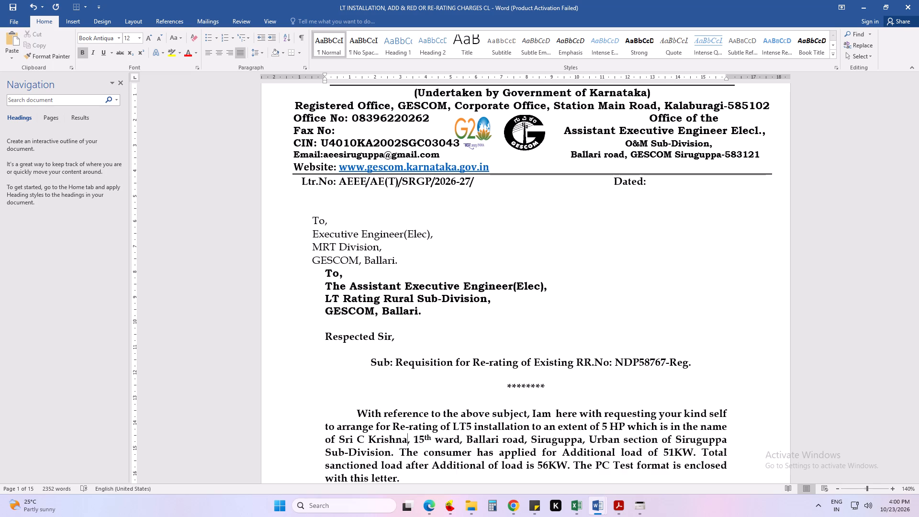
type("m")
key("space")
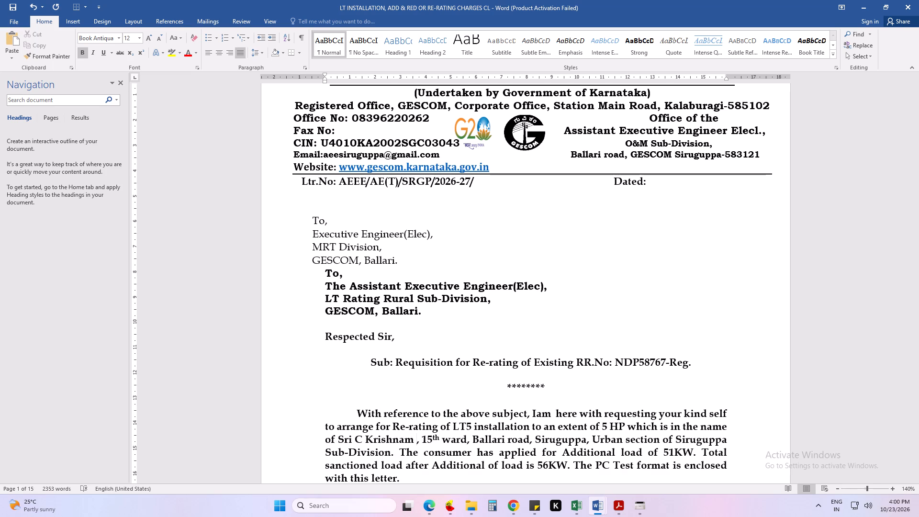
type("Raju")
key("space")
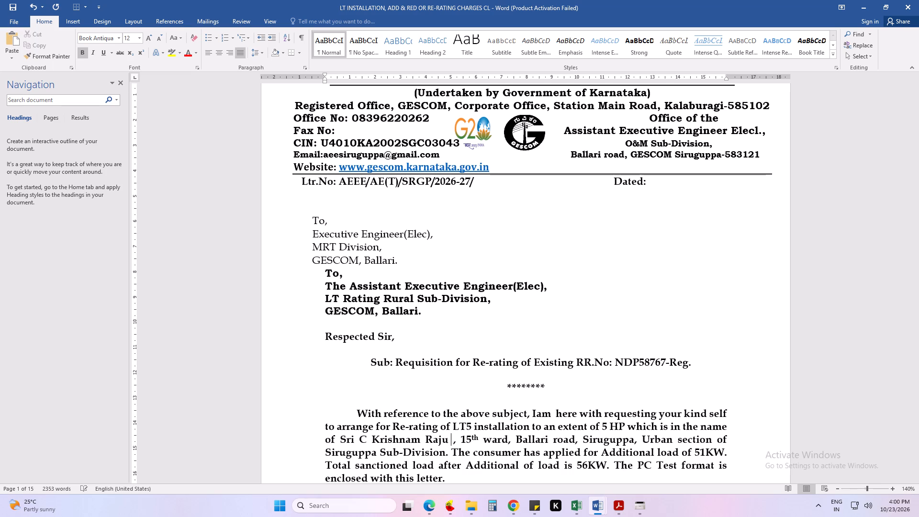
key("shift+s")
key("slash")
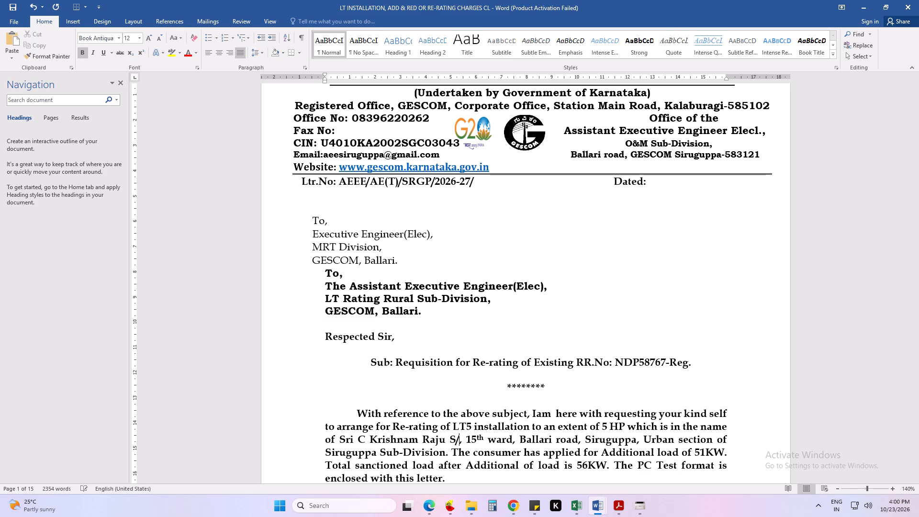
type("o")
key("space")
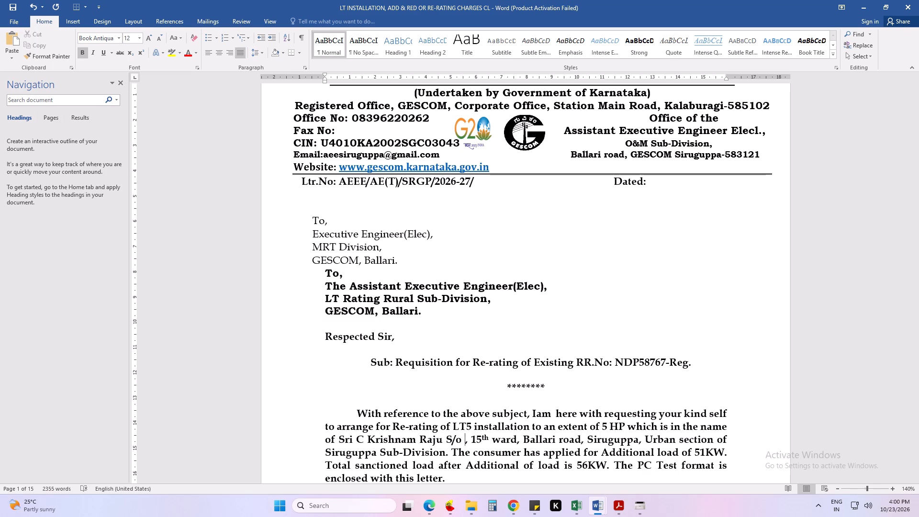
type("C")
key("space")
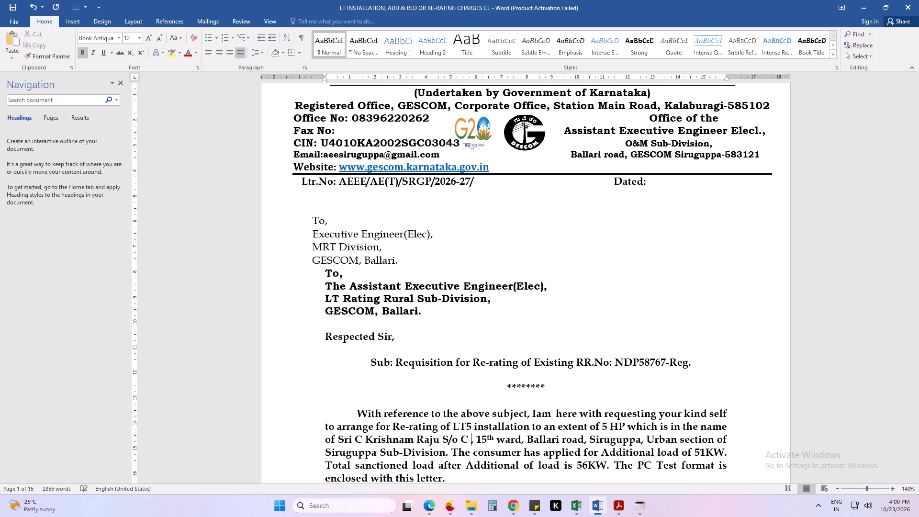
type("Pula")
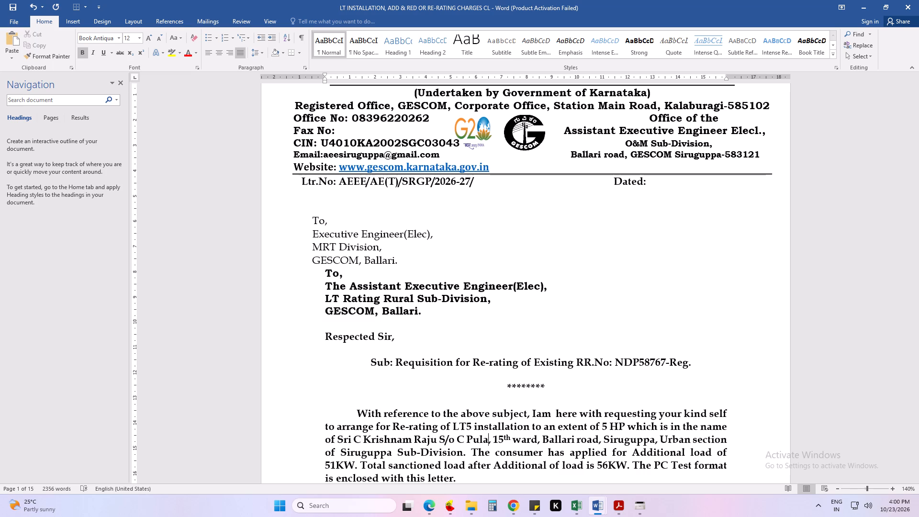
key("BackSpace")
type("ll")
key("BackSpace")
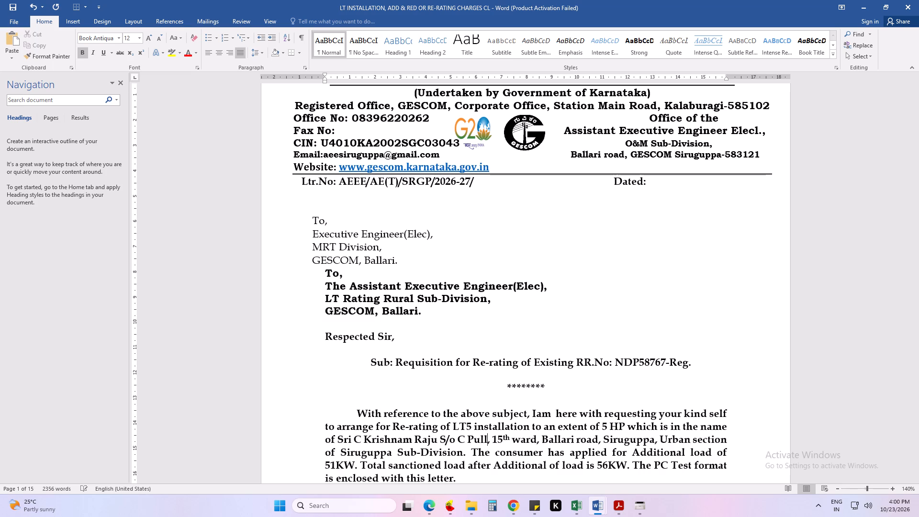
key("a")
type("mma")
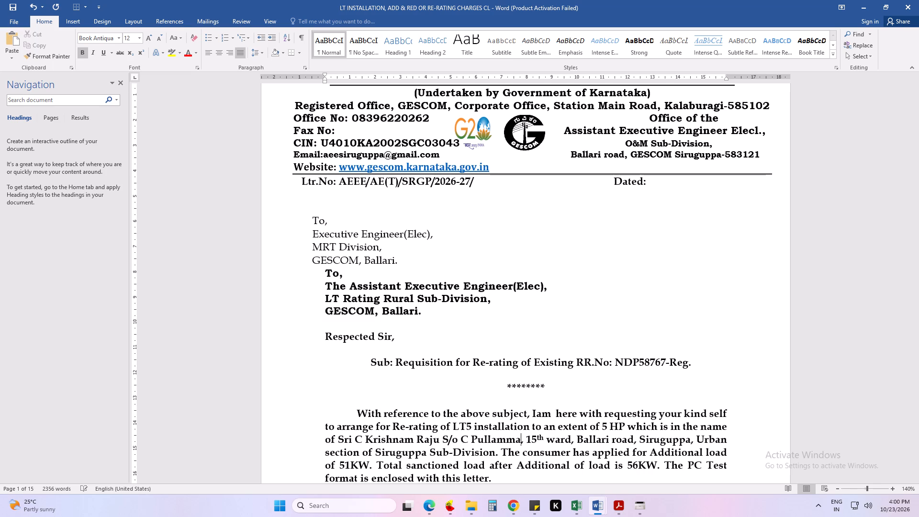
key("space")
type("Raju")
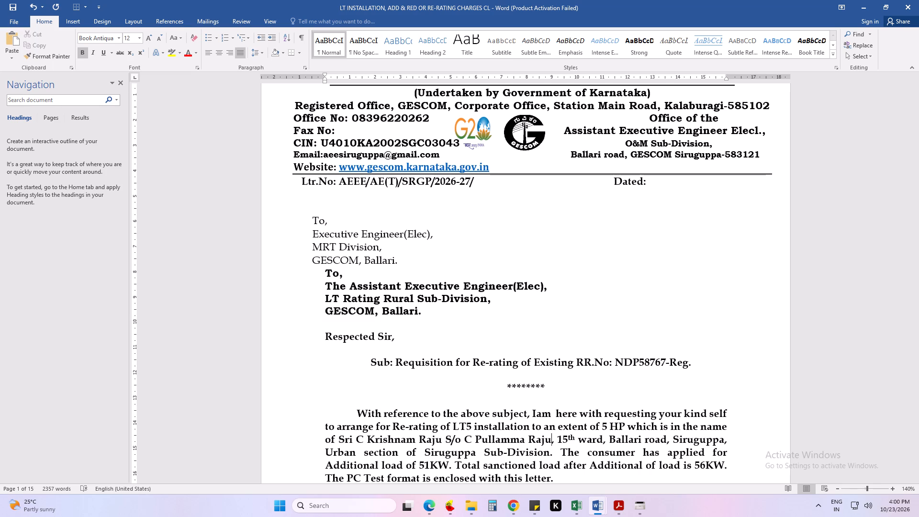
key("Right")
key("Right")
Replace the ward and road of the consumer's address in the body paragraph with "Sy No" and the new site's survey number.
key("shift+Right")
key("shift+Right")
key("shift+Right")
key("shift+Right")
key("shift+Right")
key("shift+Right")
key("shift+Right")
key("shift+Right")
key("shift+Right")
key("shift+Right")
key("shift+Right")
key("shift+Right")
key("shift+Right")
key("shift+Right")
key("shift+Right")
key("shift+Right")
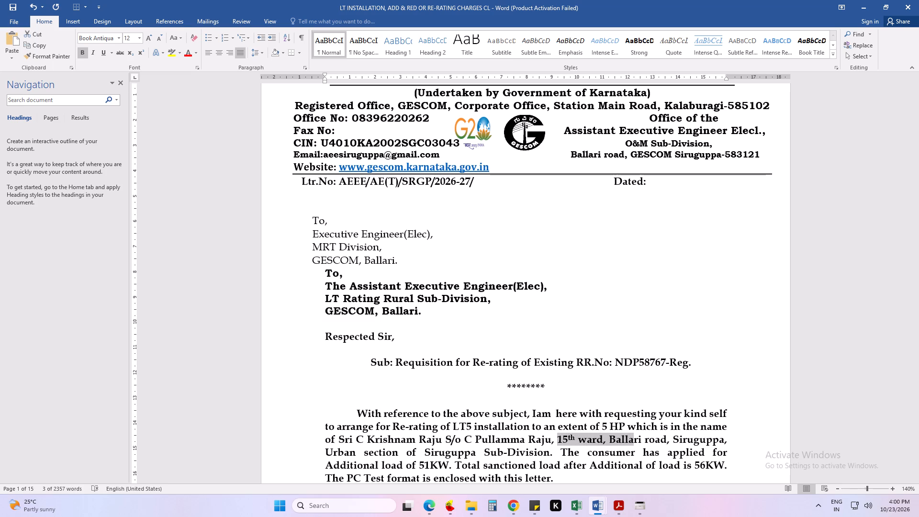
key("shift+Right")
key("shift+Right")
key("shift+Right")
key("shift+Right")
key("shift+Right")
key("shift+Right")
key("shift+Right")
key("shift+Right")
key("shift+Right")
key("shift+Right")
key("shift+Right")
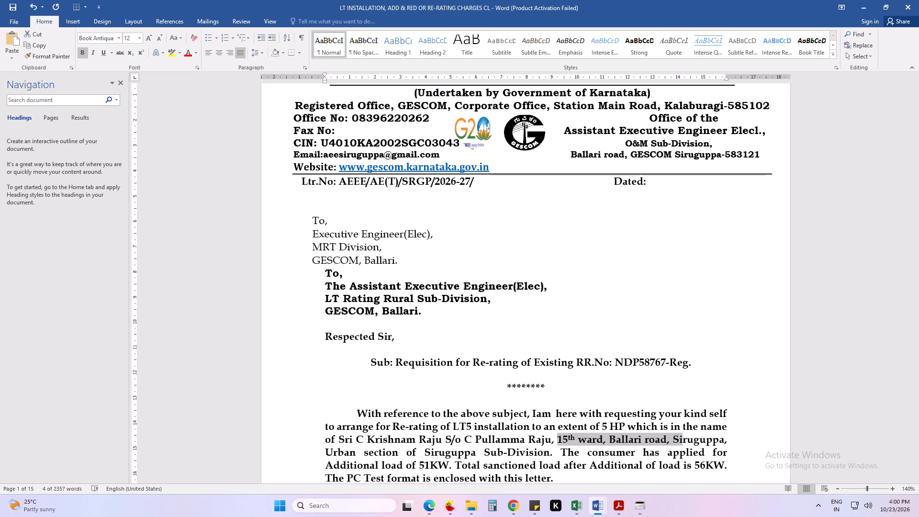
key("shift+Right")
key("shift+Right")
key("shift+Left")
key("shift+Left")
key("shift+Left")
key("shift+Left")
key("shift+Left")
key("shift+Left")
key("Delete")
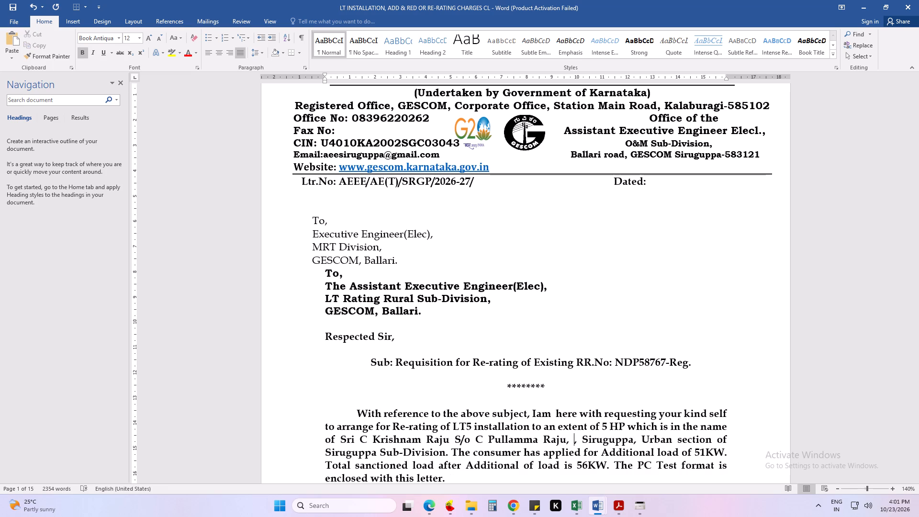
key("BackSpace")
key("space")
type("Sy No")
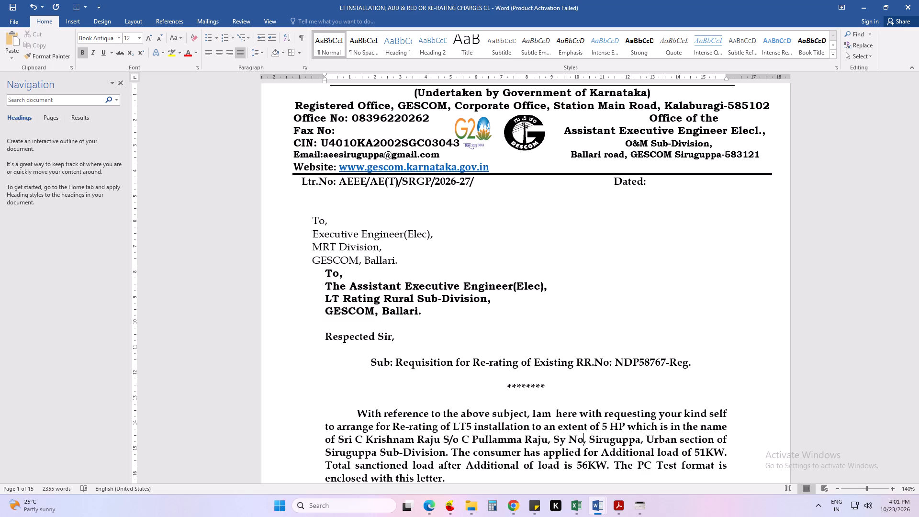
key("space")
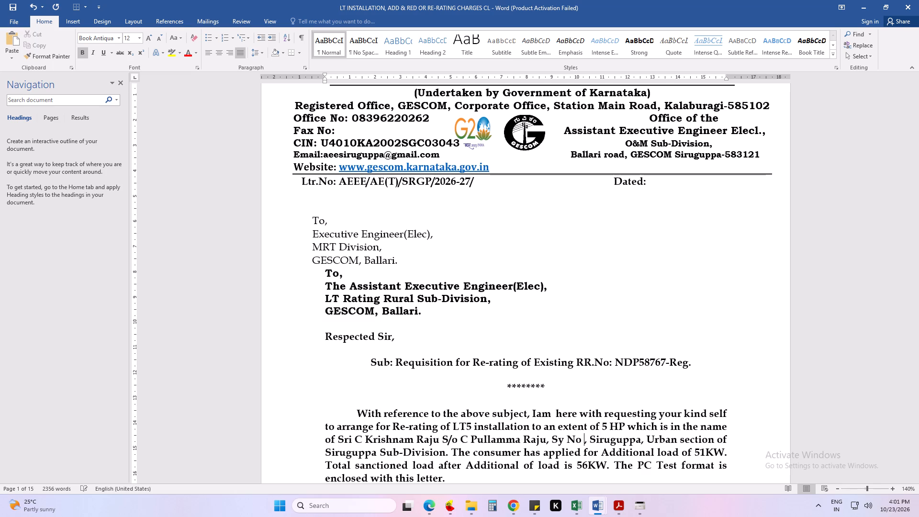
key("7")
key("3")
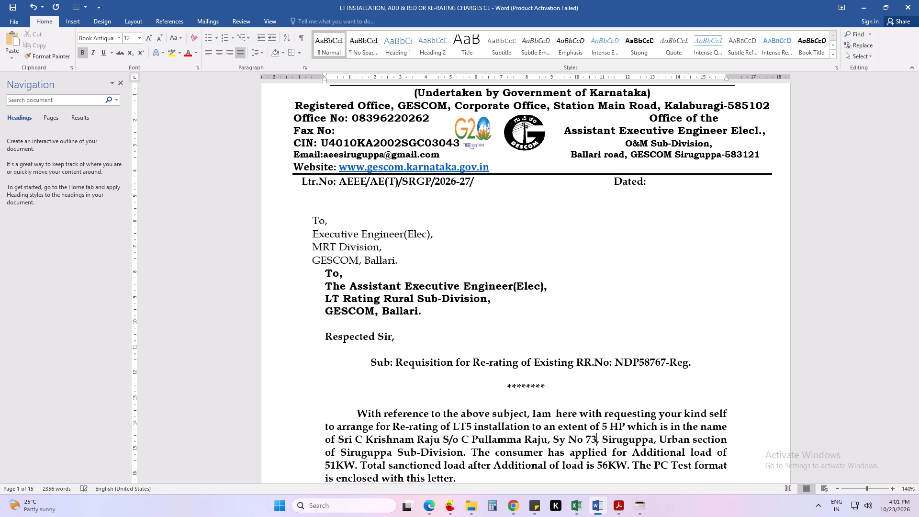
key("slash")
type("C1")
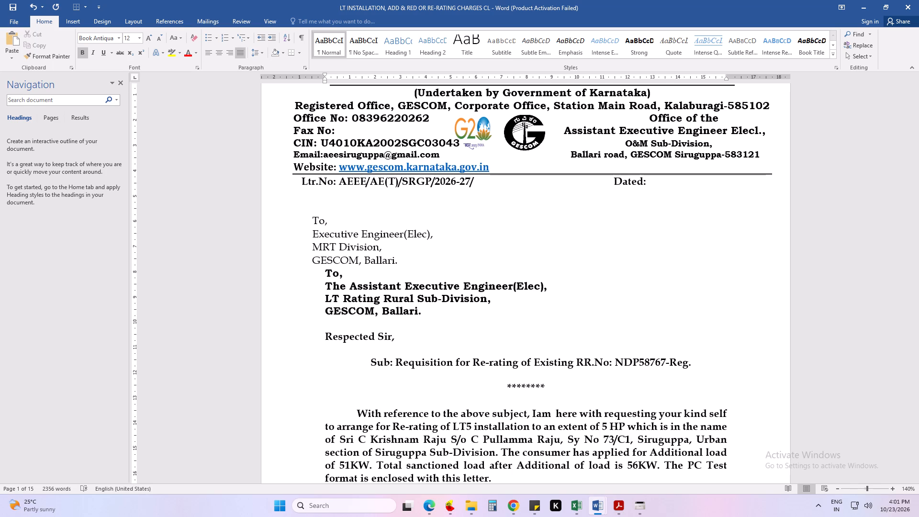
Add "@", the new village name, the word "village" and a comma between the survey number and Siruguppa.
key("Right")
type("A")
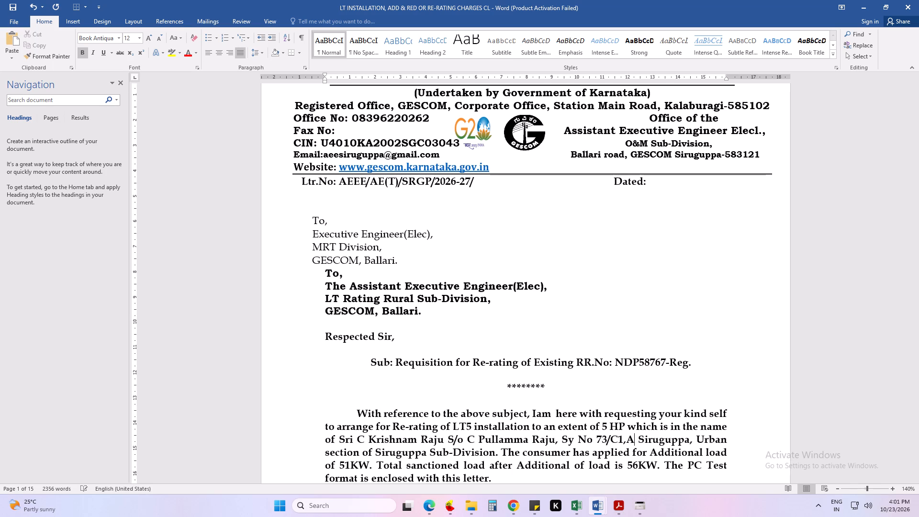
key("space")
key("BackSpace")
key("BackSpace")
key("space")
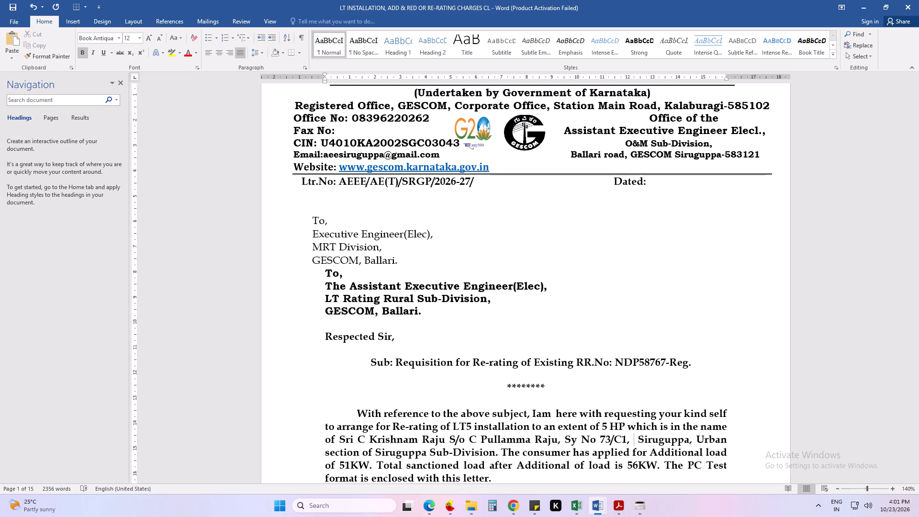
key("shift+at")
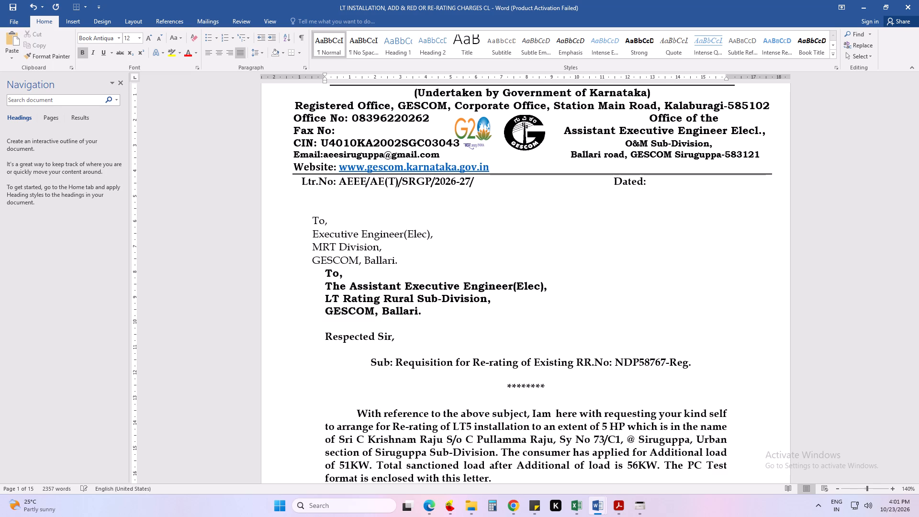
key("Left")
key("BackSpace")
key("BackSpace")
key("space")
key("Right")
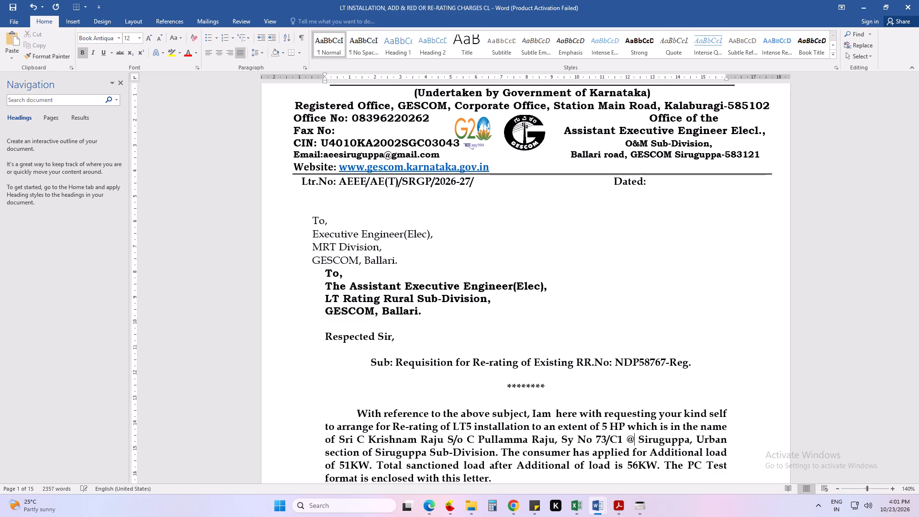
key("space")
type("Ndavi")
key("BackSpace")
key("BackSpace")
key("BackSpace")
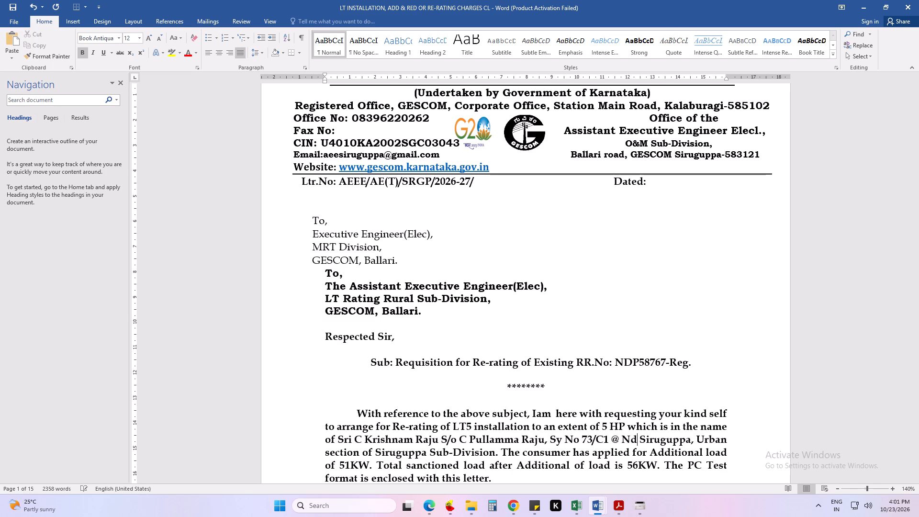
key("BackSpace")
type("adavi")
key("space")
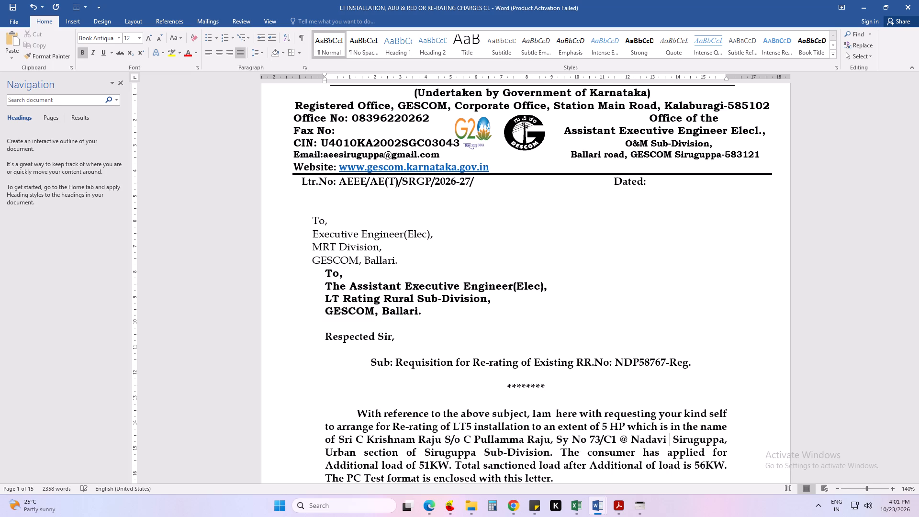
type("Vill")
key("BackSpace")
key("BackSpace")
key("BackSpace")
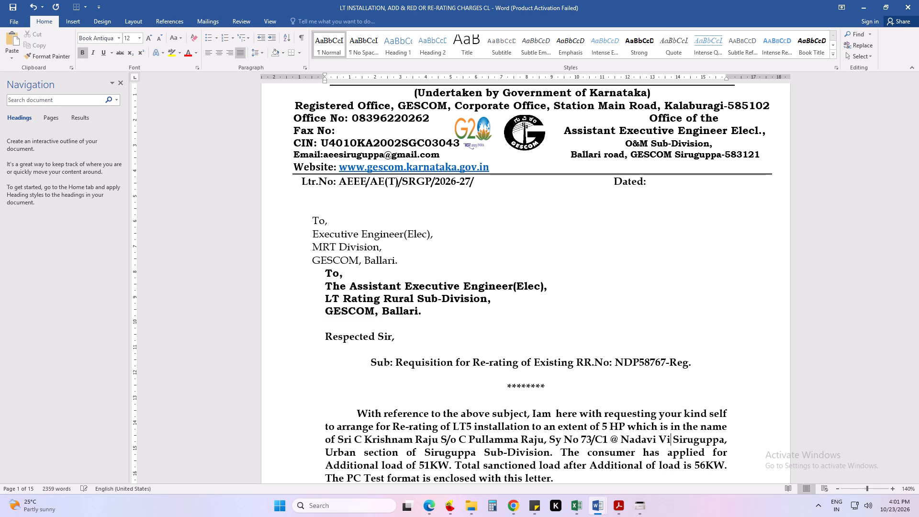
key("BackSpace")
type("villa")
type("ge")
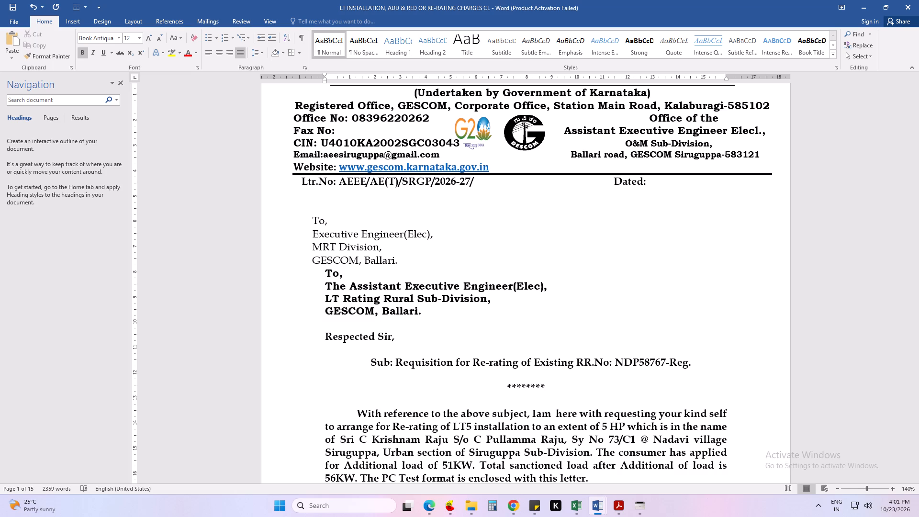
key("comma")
Insert "(Tq)" directly after Siruguppa in the consumer's address in the body paragraph.
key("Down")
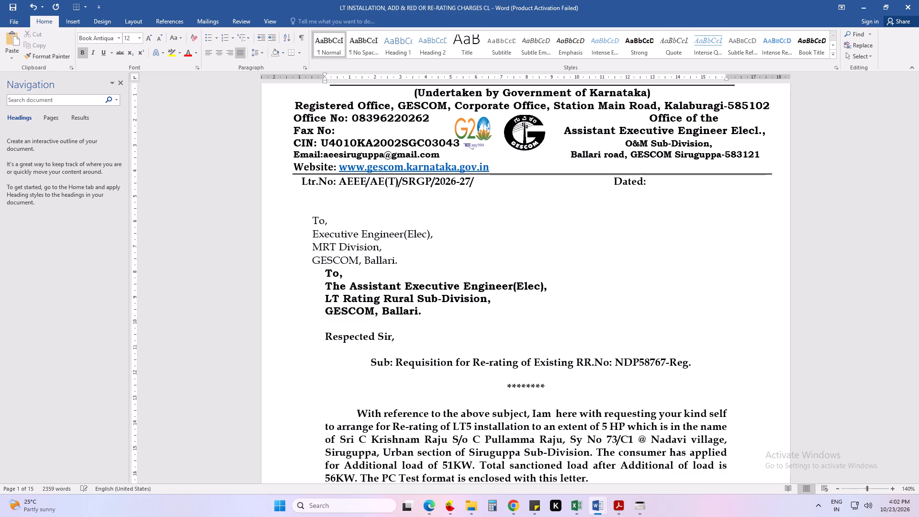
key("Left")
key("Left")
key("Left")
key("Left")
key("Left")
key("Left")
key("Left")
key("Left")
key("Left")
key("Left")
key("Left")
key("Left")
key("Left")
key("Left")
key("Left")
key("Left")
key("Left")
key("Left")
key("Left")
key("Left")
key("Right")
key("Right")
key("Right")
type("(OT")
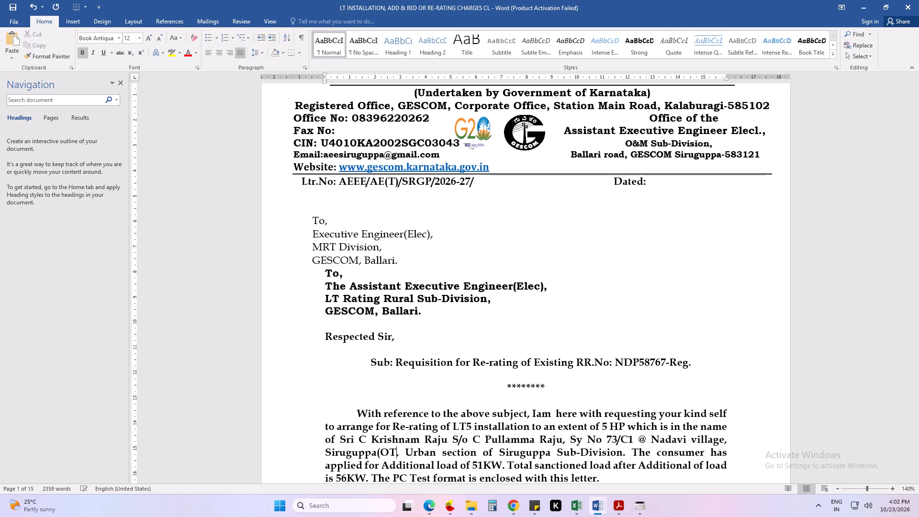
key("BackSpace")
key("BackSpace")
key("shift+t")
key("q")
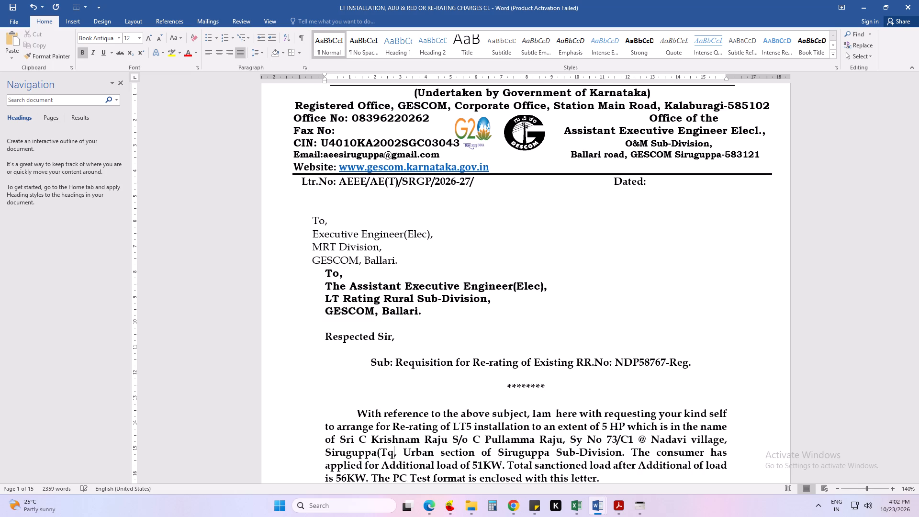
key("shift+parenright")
Replace Urban with "O&M Tekkalakote" as the section name in the body paragraph and save the document.
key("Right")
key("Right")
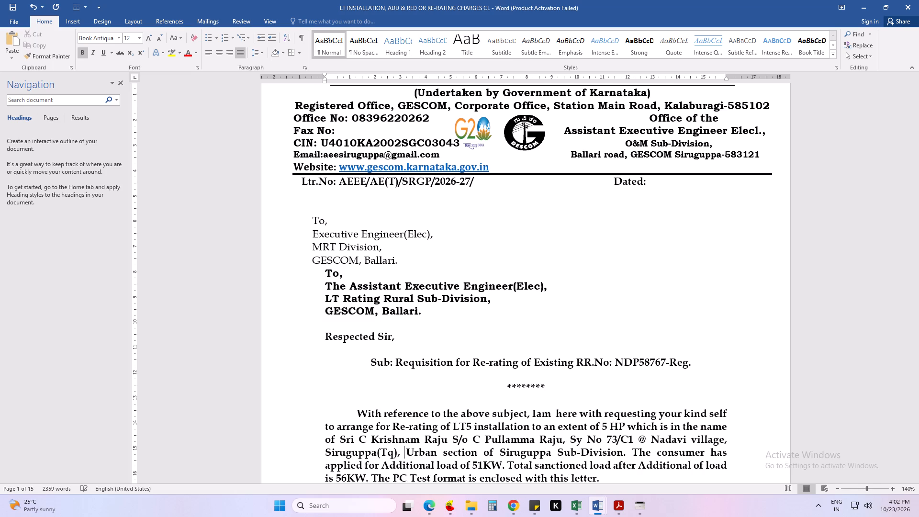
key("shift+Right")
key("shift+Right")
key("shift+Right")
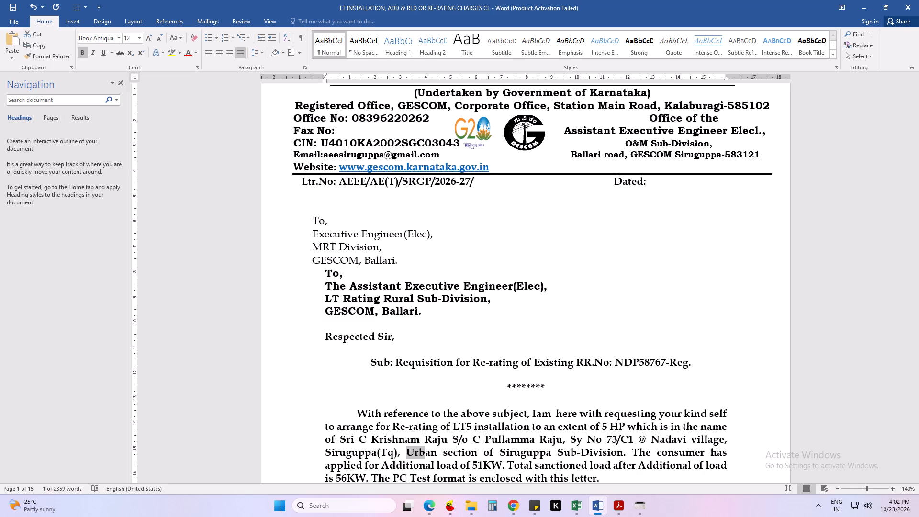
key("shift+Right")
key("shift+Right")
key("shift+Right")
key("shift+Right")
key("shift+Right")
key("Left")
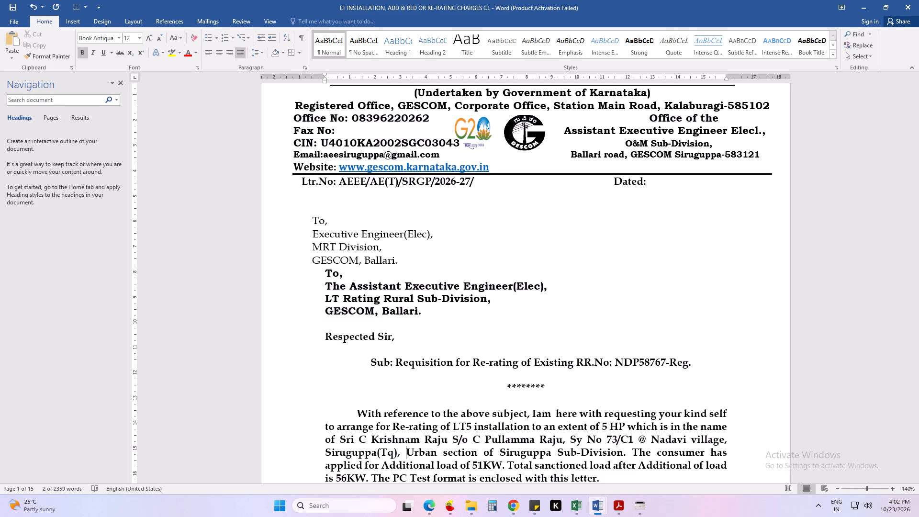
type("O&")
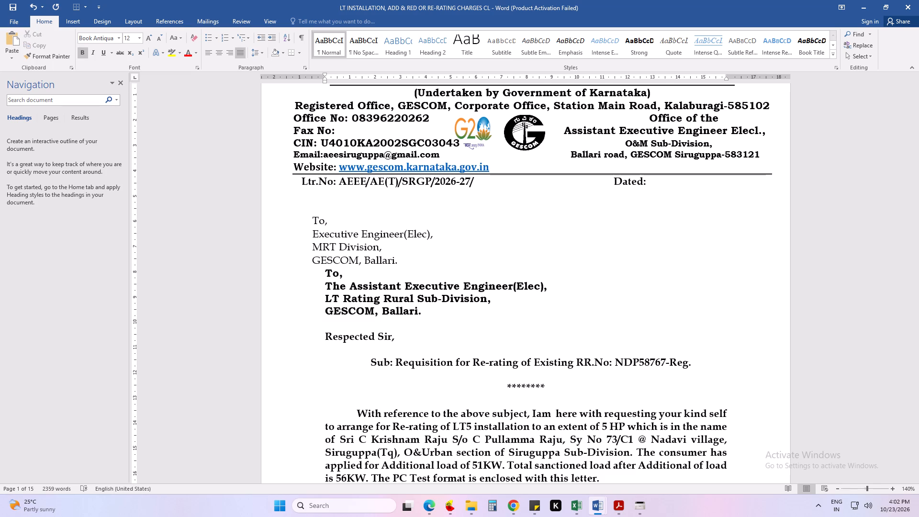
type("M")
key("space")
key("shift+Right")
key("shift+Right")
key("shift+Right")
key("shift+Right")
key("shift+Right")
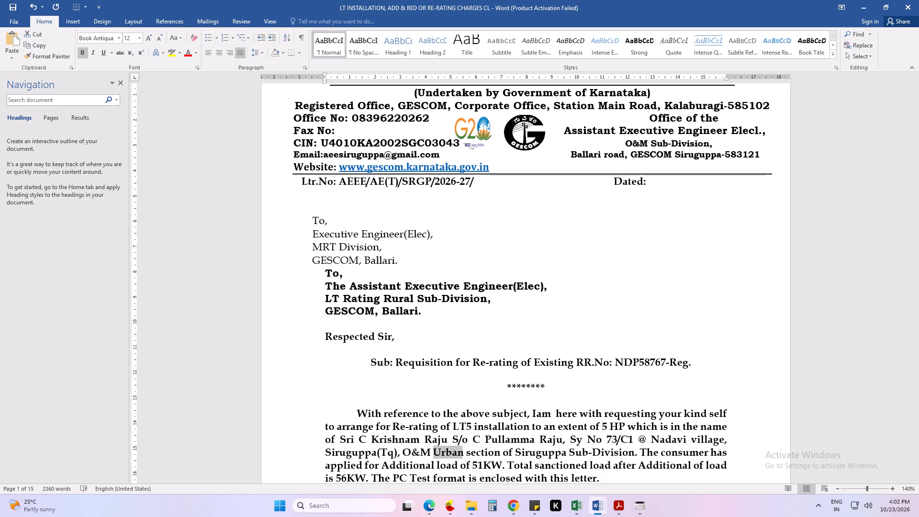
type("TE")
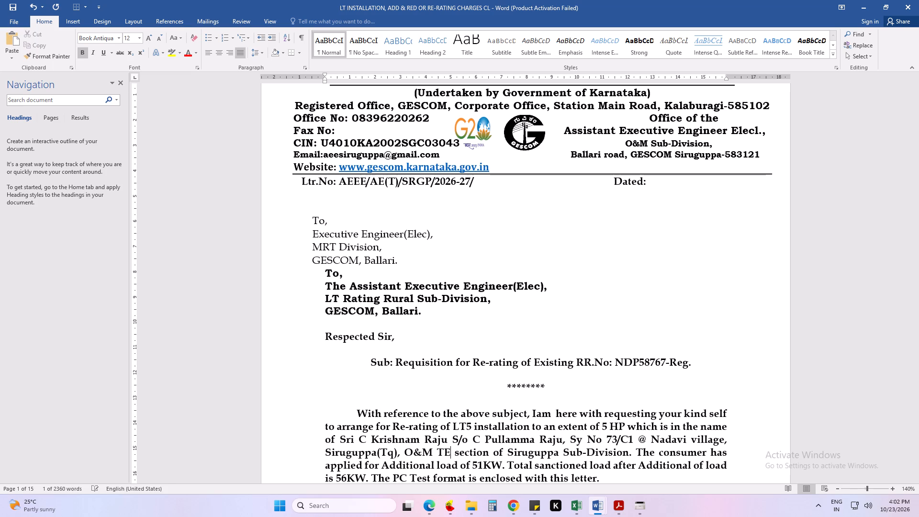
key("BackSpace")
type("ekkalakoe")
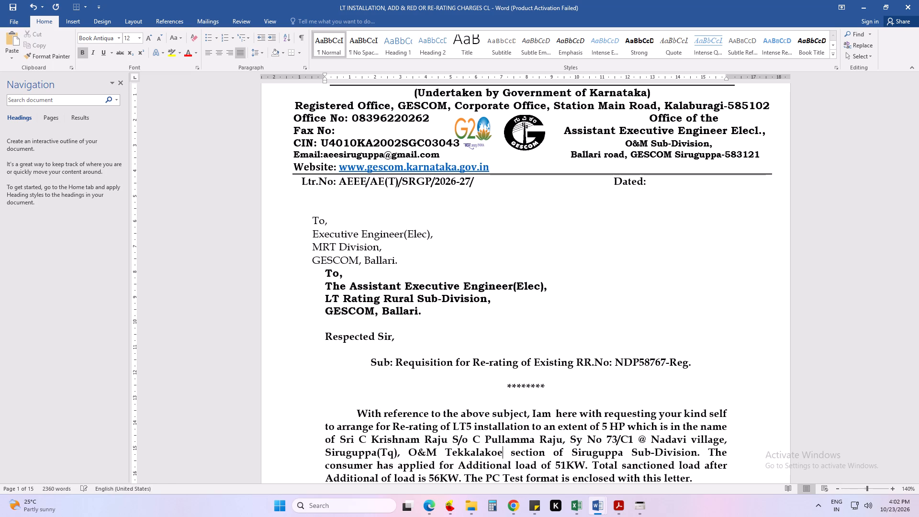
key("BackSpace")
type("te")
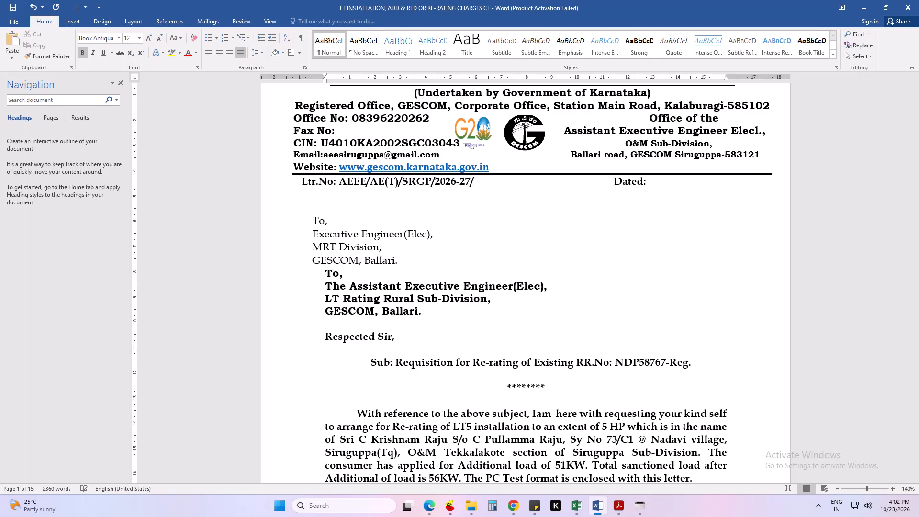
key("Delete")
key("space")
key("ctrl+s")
Change the additional load the consumer has applied for in the body paragraph to "55 HP".
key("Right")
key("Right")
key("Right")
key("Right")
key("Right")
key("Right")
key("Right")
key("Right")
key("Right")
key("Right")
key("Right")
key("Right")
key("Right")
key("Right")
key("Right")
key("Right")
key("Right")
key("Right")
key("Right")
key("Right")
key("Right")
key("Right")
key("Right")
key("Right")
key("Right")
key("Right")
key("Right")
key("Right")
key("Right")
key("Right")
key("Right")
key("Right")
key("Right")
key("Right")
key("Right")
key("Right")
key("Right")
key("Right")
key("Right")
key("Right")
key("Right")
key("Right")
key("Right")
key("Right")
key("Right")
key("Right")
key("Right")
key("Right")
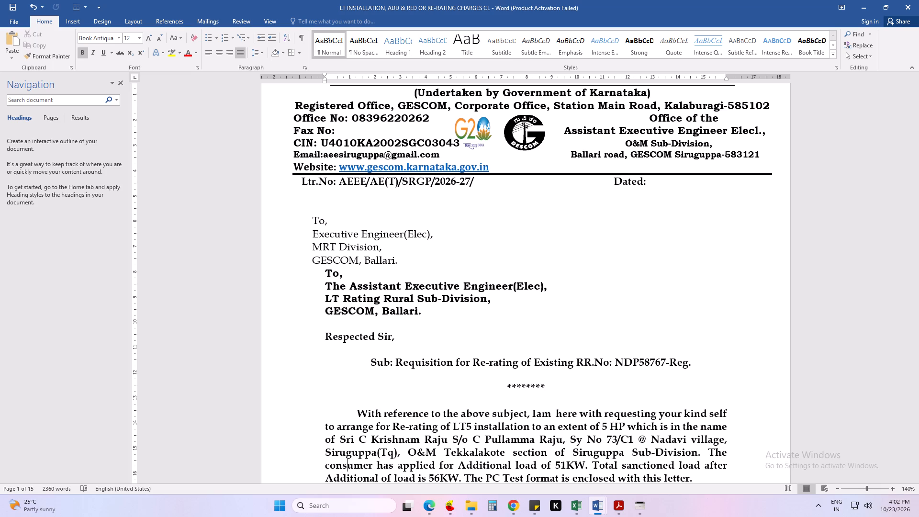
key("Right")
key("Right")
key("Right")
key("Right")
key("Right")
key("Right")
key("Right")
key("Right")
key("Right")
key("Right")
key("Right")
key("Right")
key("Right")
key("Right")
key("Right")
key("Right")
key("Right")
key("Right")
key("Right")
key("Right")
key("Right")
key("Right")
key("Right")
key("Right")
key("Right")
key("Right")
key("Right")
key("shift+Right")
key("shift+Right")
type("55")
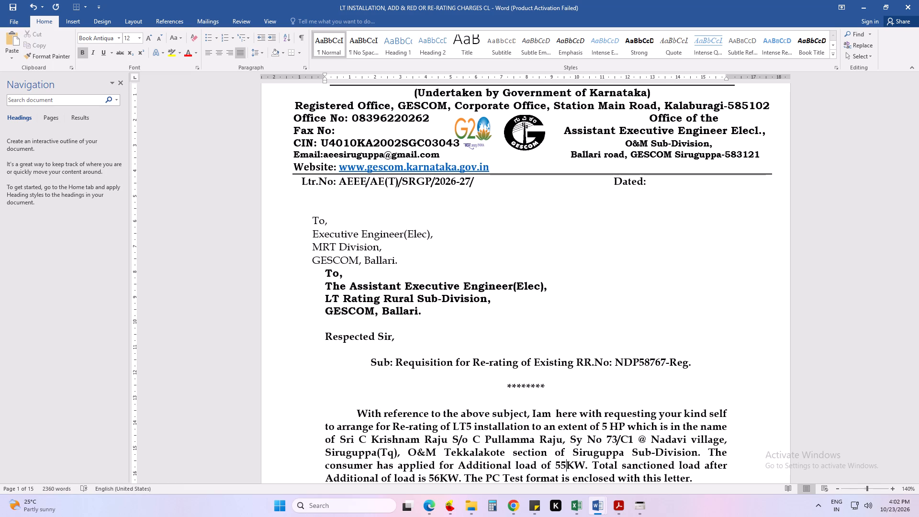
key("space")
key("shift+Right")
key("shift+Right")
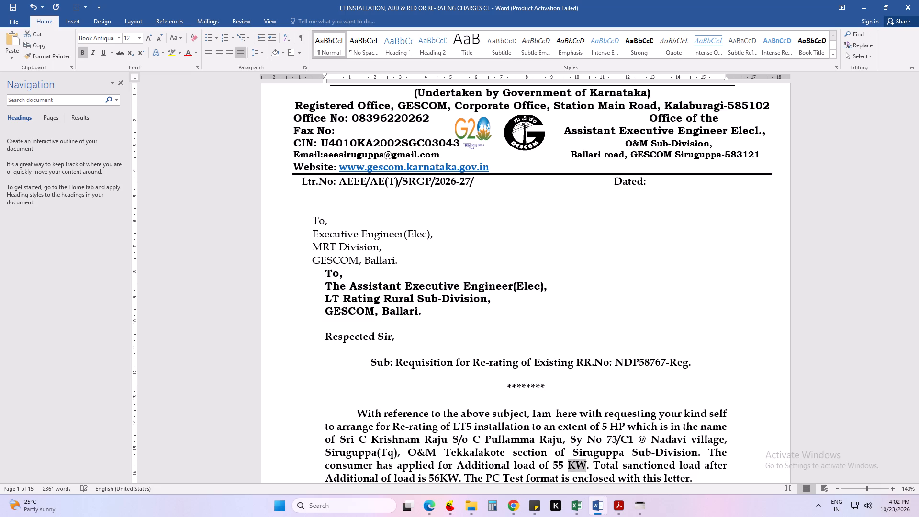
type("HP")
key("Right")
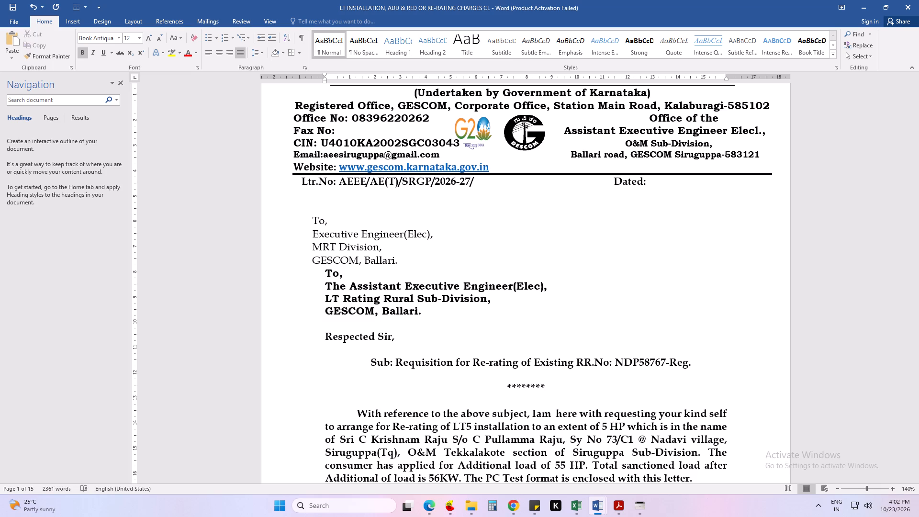
Change the total sanctioned load after the addition to "60 HP" in the body paragraph and save the document.
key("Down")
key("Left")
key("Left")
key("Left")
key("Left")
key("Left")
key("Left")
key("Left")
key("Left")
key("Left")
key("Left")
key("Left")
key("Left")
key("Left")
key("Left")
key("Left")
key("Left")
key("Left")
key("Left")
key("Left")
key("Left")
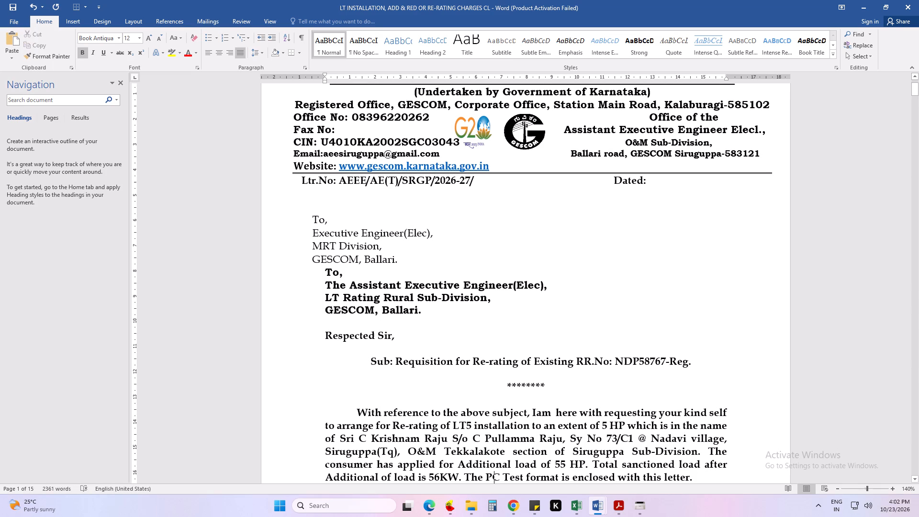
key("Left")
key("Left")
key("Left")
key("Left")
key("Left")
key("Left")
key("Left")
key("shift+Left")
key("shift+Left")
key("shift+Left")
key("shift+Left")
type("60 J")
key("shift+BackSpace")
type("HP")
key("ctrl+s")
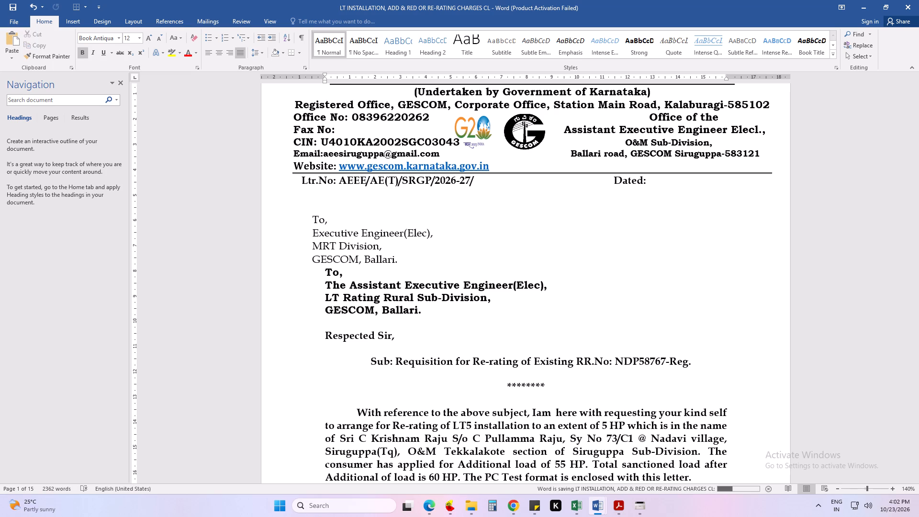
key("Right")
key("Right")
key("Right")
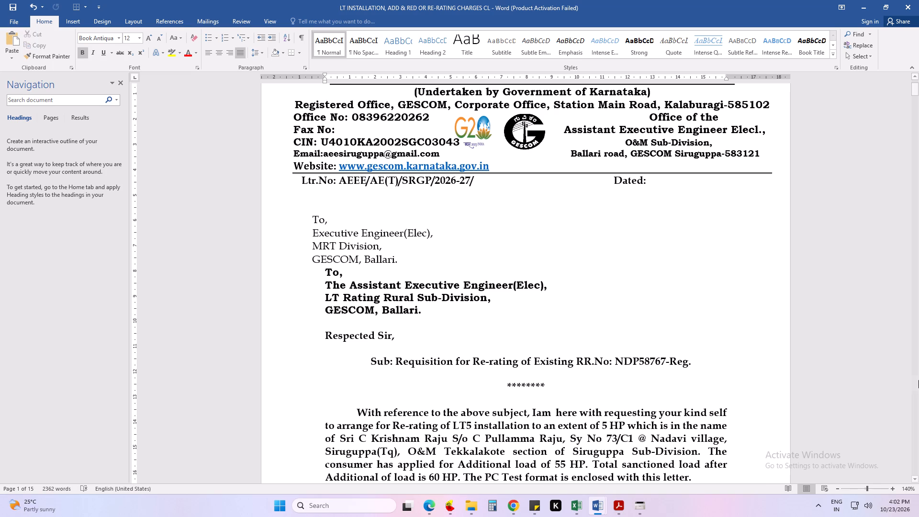
scroll(716, 325, "down", 2)
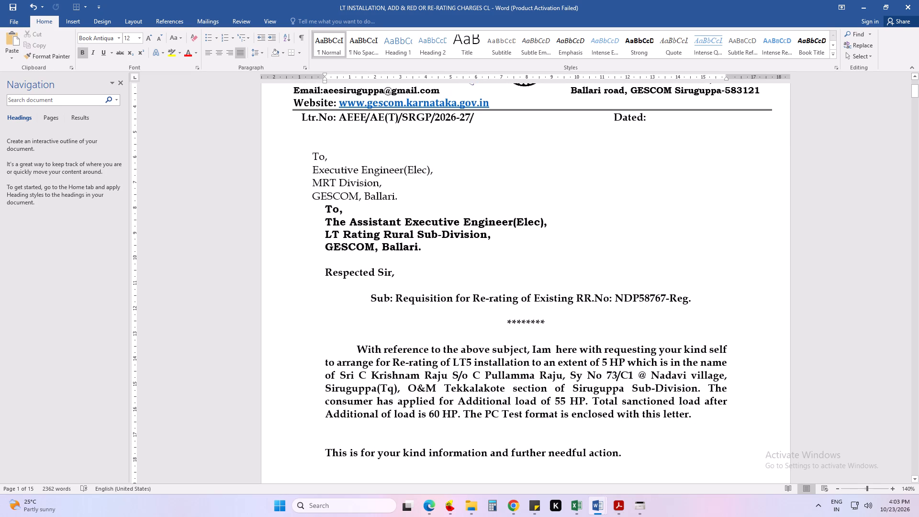
key("ctrl+s")
Review the closing, signature and copy list of the new letter and look through the older letters that follow it.
key("Down")
key("Down")
key("Down")
key("Down")
key("Down")
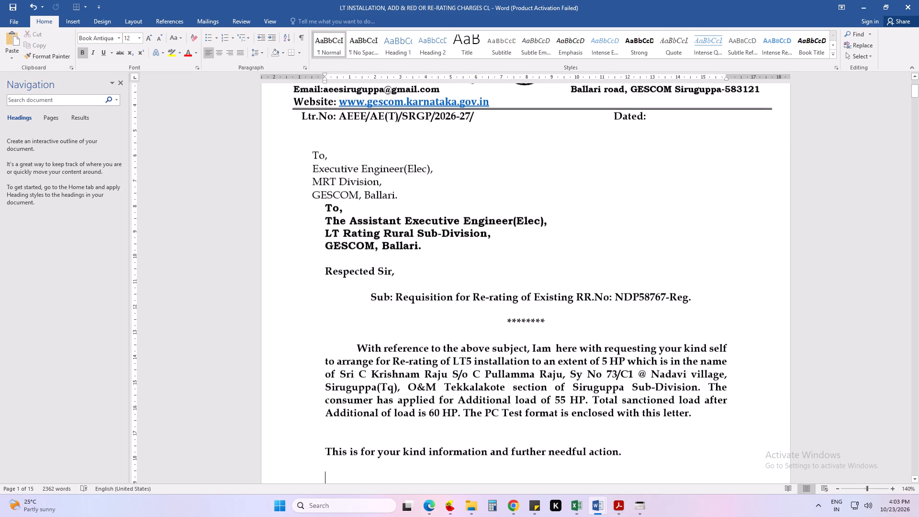
key("Down")
key("Down")
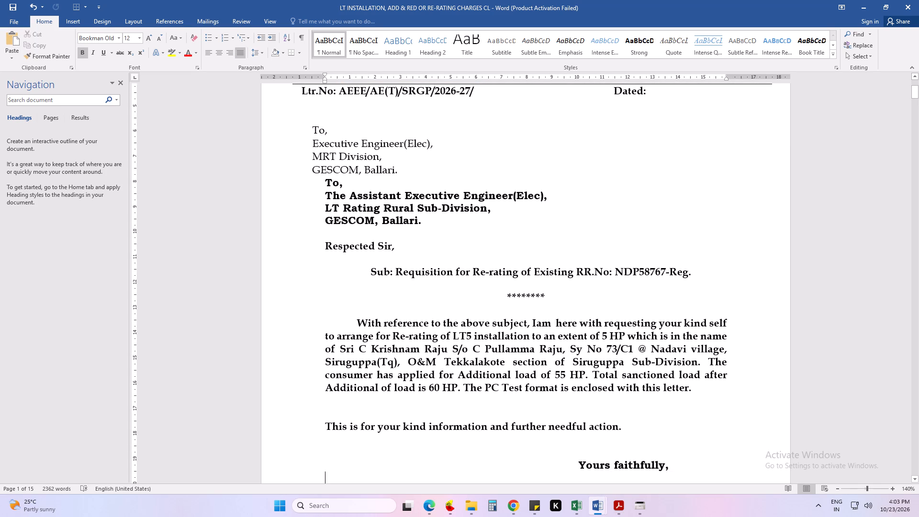
key("ctrl+s")
scroll(516, 293, "down", 6)
scroll(526, 345, "up", 4)
scroll(526, 345, "down", 3)
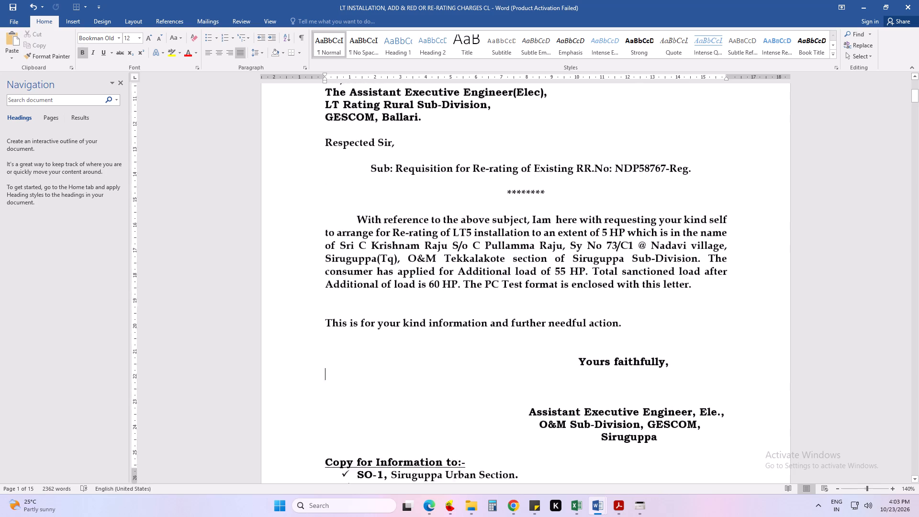
scroll(526, 345, "down", 9)
scroll(490, 354, "down", 14)
scroll(386, 400, "down", 2)
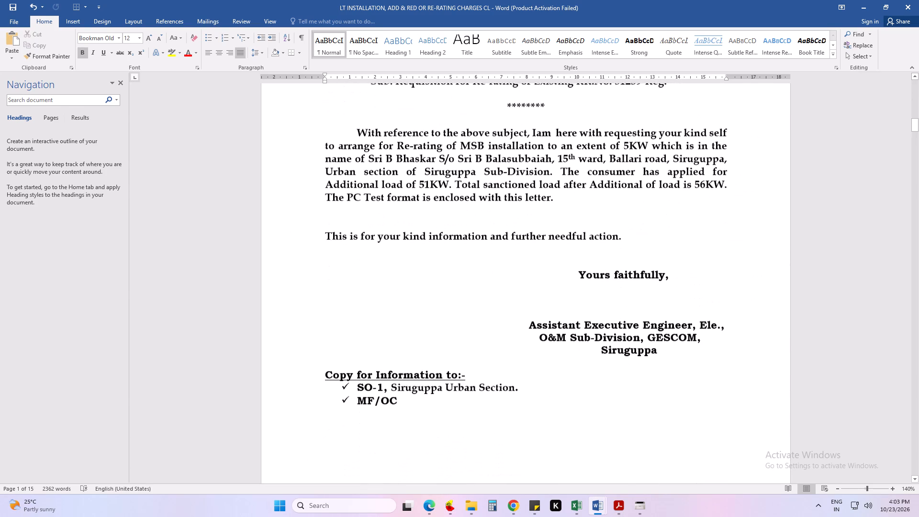
scroll(386, 400, "down", 6)
scroll(386, 401, "up", 1)
scroll(385, 403, "down", 18)
scroll(383, 405, "down", 3)
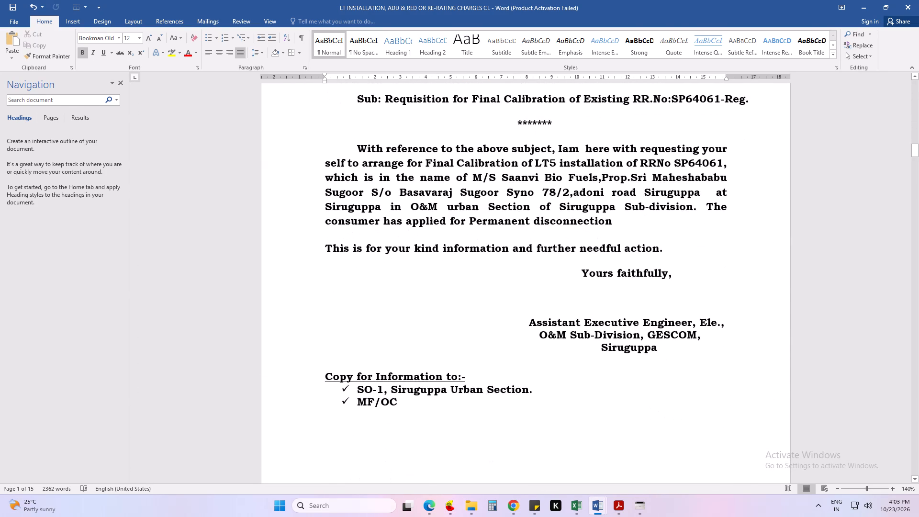
scroll(383, 405, "down", 20)
scroll(383, 413, "down", 1)
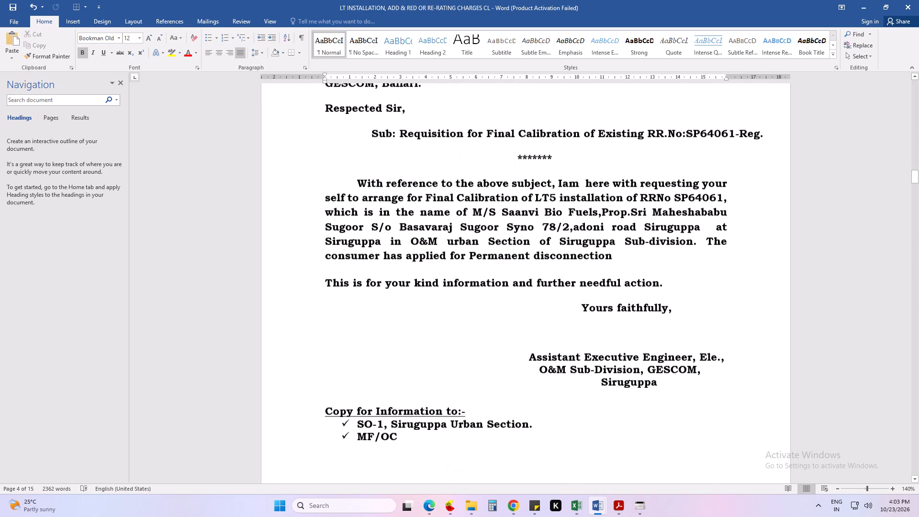
Return to the new re-rating letter, check its body, signature block and copy list, and save the document.
scroll(563, 322, "up", 7)
left_click_drag(913, 174, 918, 81)
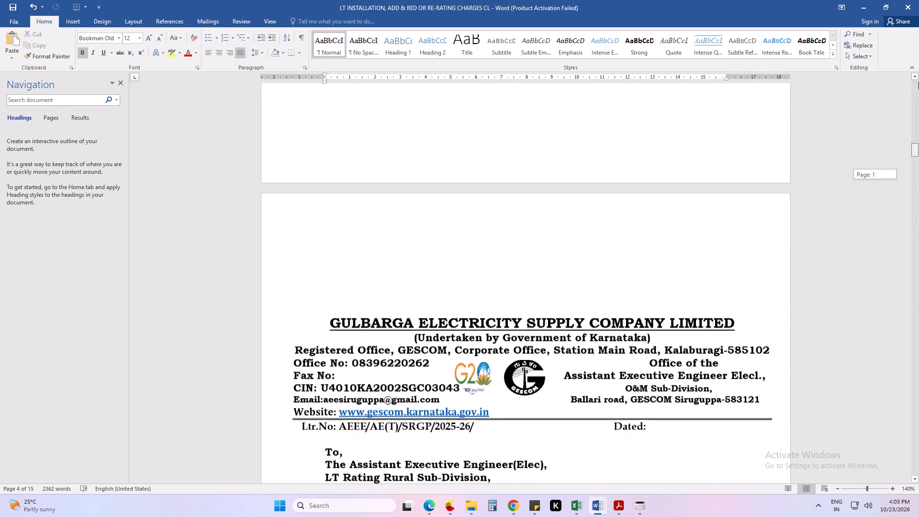
left_click_drag(918, 81, 918, 64)
scroll(566, 303, "down", 11)
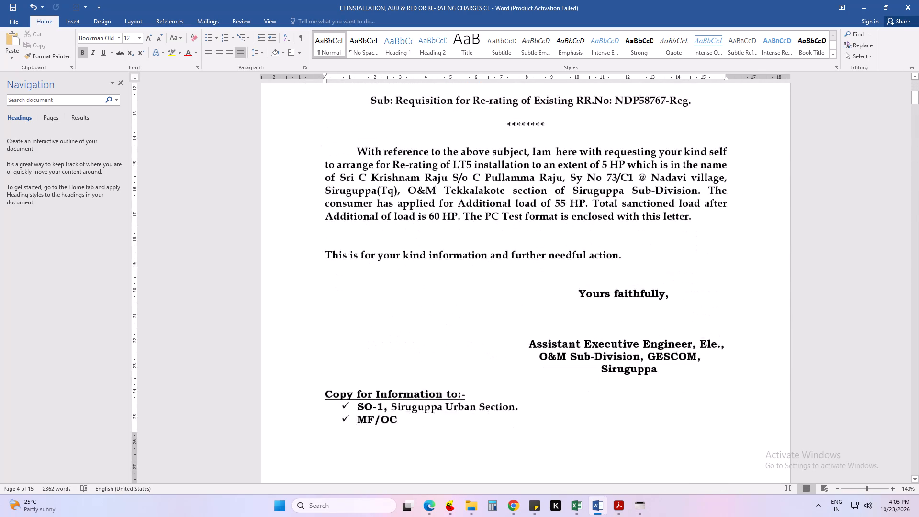
scroll(566, 303, "up", 4)
key("ctrl+s")
scroll(534, 314, "down", 4)
scroll(406, 385, "down", 3)
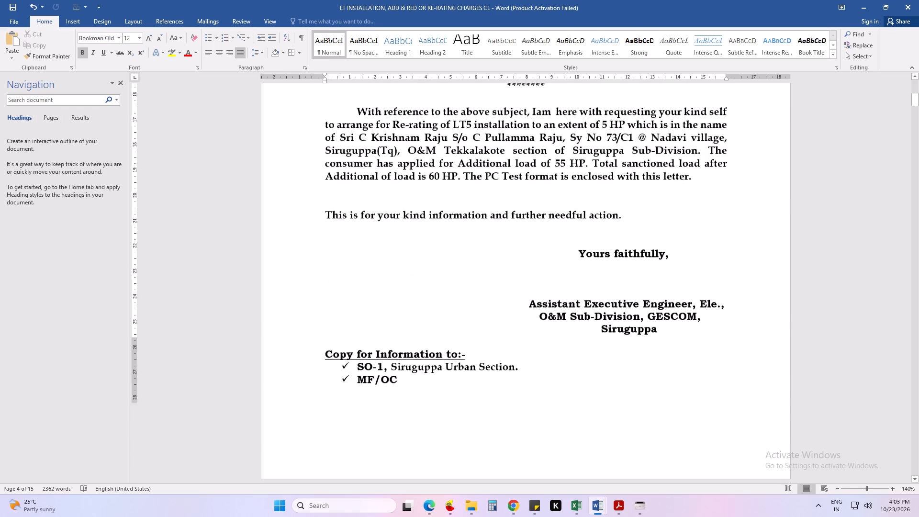
scroll(406, 385, "down", 20)
scroll(406, 385, "down", 4)
scroll(535, 419, "down", 13)
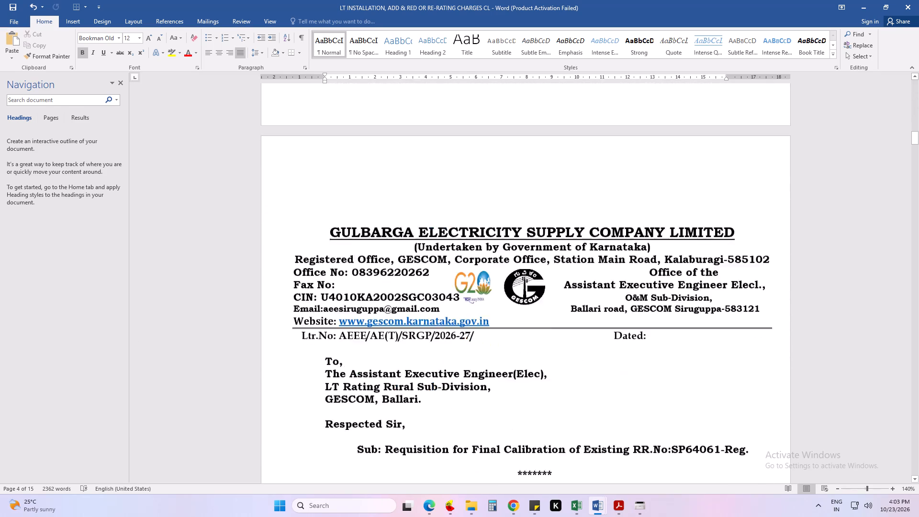
Copy the Rs.250/- re-rating charges paragraph from the Bar Association letter and paste it below the new letter's body paragraph.
scroll(526, 427, "down", 8)
scroll(526, 427, "down", 20)
scroll(526, 427, "down", 5)
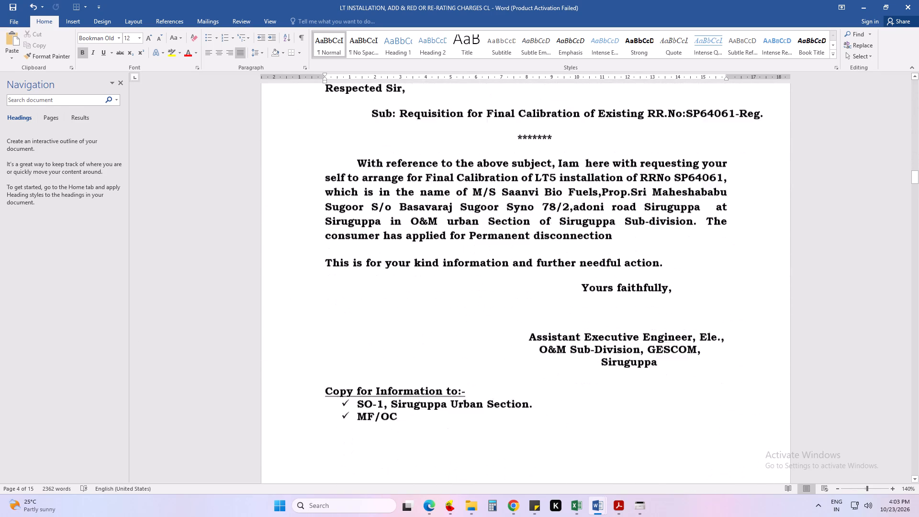
scroll(503, 462, "down", 20)
scroll(502, 459, "down", 2)
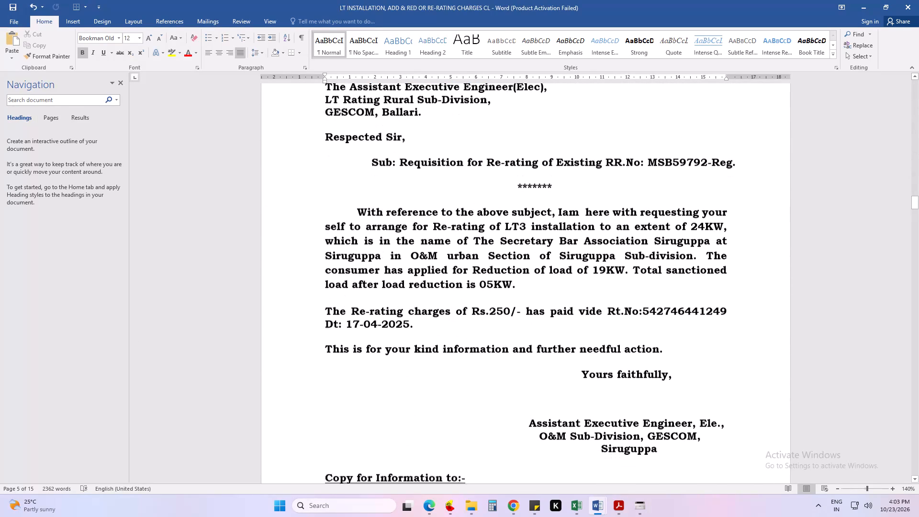
scroll(502, 459, "down", 2)
left_click(325, 236)
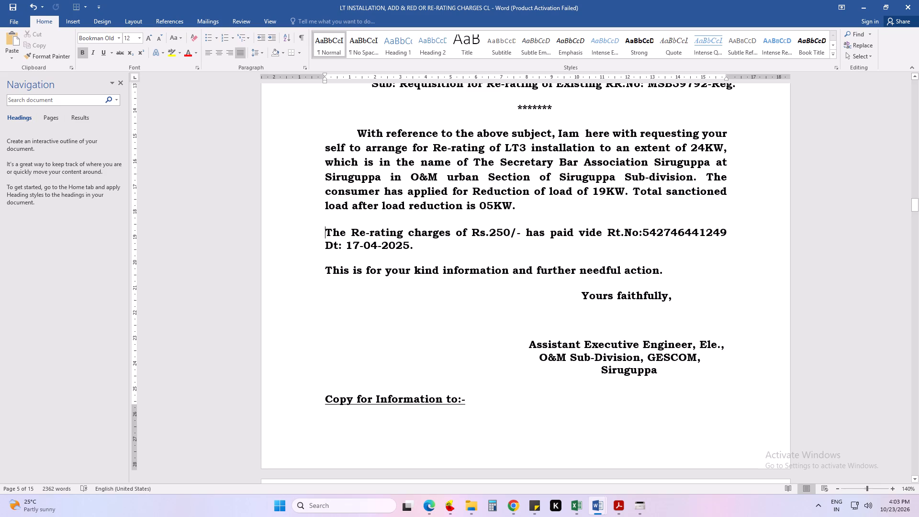
key("ctrl+shift+Down")
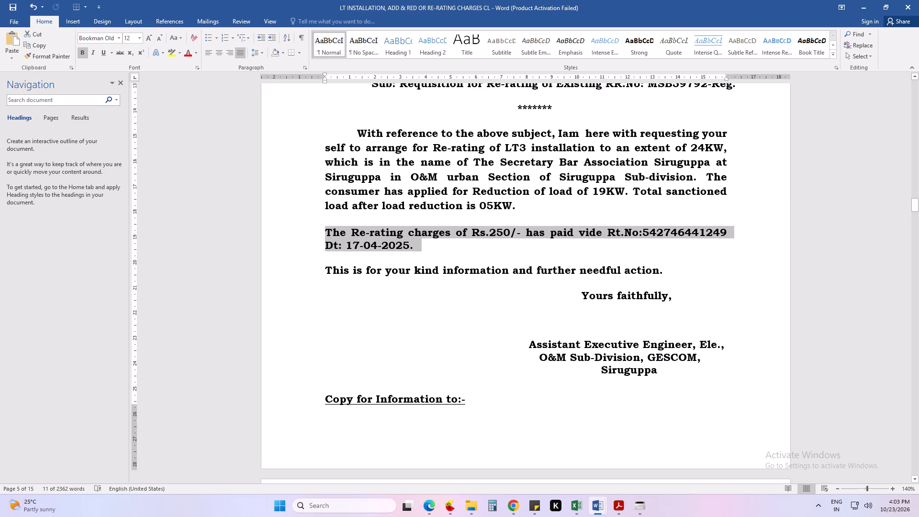
key("ctrl+c")
left_click_drag(914, 207, 918, 16)
scroll(504, 260, "down", 6)
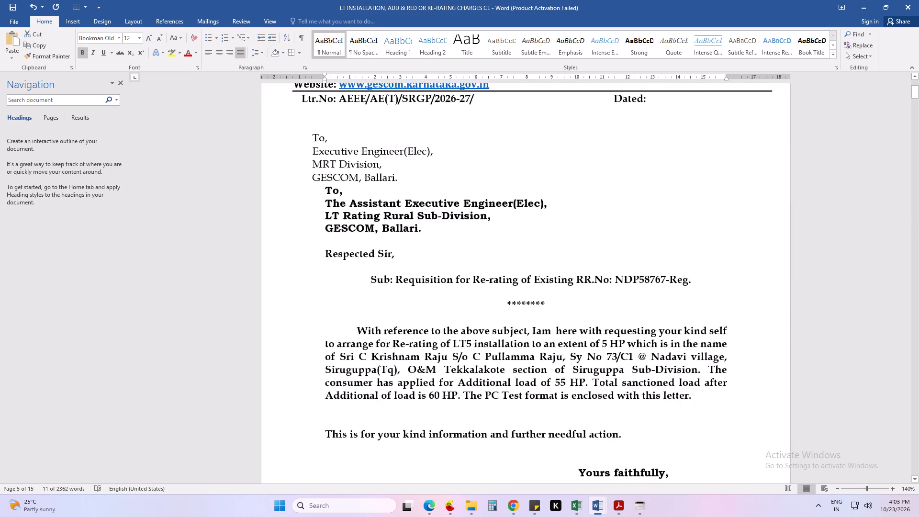
scroll(503, 280, "down", 4)
left_click(707, 230)
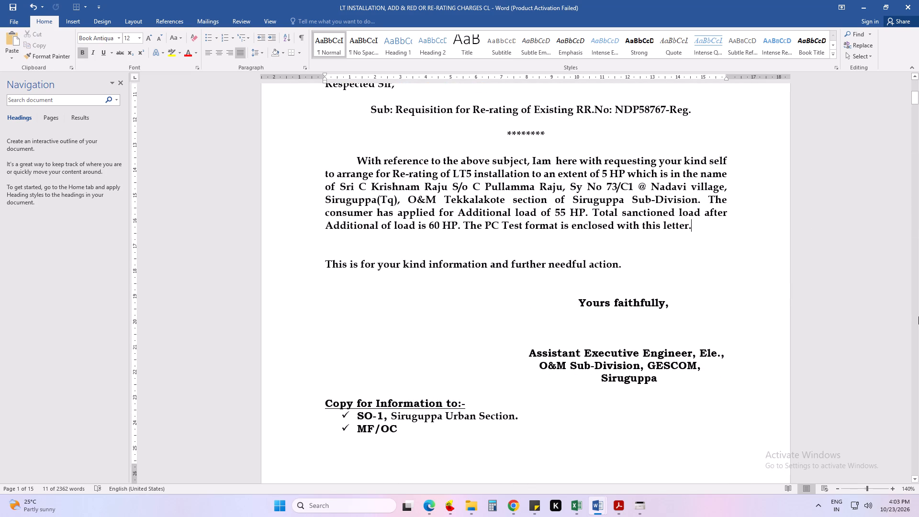
key("Return")
key("Return")
key("ctrl+v")
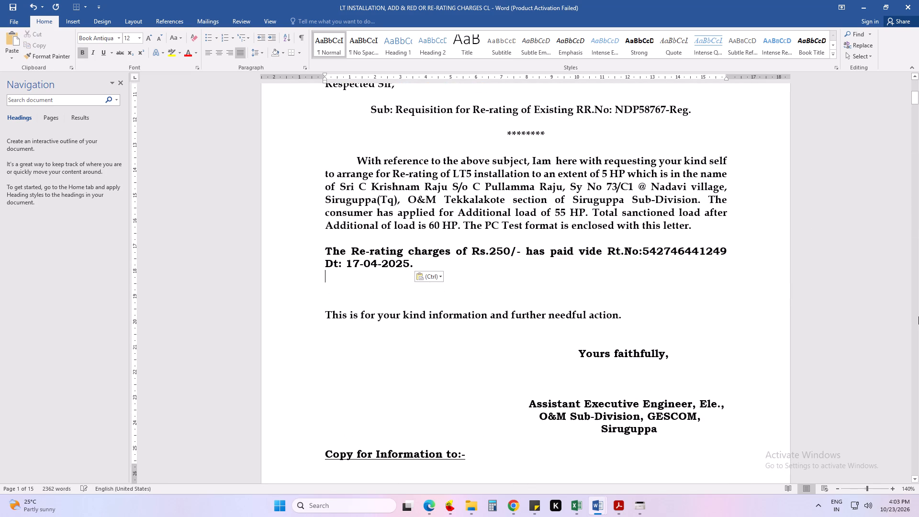
Delete the old payment date after "Dt:" in the pasted re-rating charges paragraph.
key("Up")
key("Right")
key("Right")
key("Right")
key("Right")
key("Right")
key("Right")
key("Right")
key("Right")
key("Up")
key("Right")
key("Down")
key("Right")
key("Right")
key("Right")
key("Right")
key("Right")
key("Right")
key("shift+Left")
key("shift+Left")
key("shift+Left")
key("shift+Left")
key("shift+Left")
key("shift+Left")
key("shift+Left")
key("shift+Left")
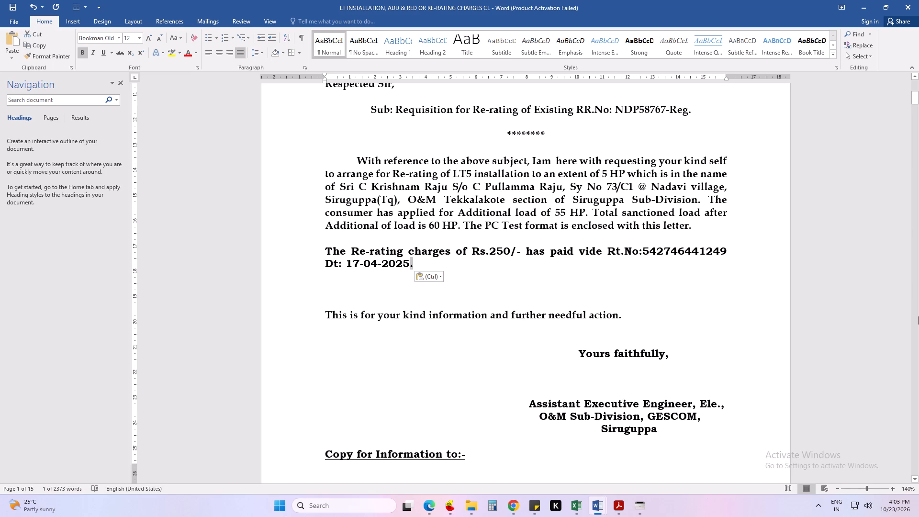
key("shift+Left")
key("shift+Left")
key("shift+Left")
key("Delete")
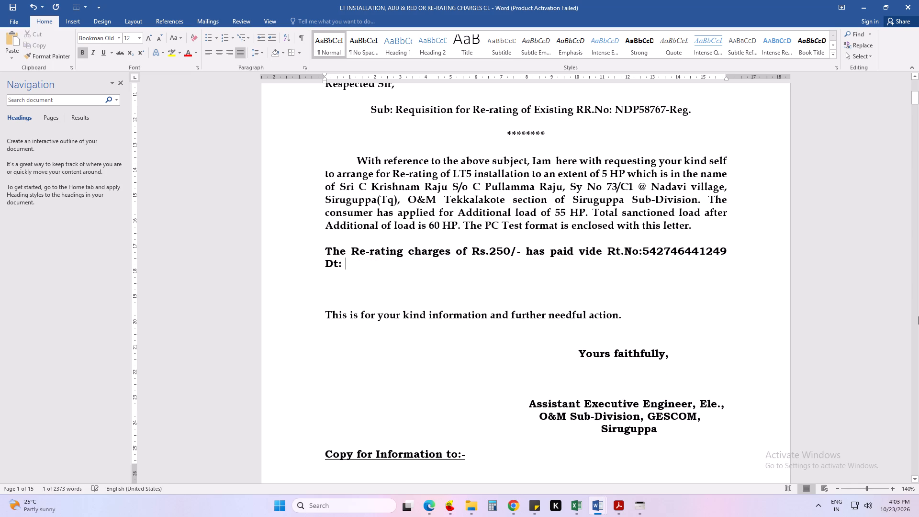
Replace the old receipt number after "Rt.No:" with a blank underscore line and save the document.
key("Up")
key("Right")
key("Right")
key("Right")
key("Right")
key("Right")
key("Right")
key("Right")
key("Right")
key("Right")
key("Right")
key("Right")
key("Right")
key("Right")
key("Right")
key("Right")
key("Right")
key("Right")
key("Right")
key("Right")
key("Right")
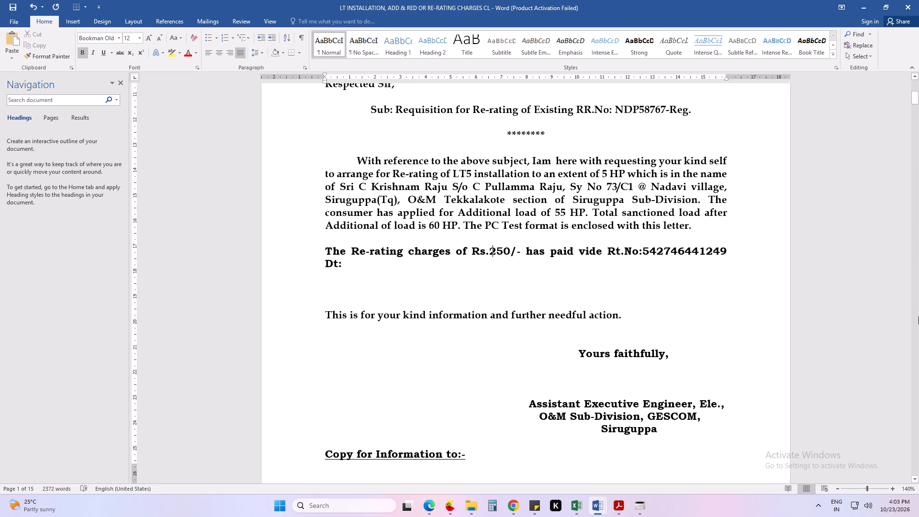
key("Left")
key("Left")
key("shift+Right")
key("shift+Right")
key("shift+Right")
key("shift+Right")
key("shift+Right")
key("shift+Right")
key("shift+Right")
key("shift+Right")
key("shift+Right")
key("shift+Right")
key("shift+Right")
key("shift+Right")
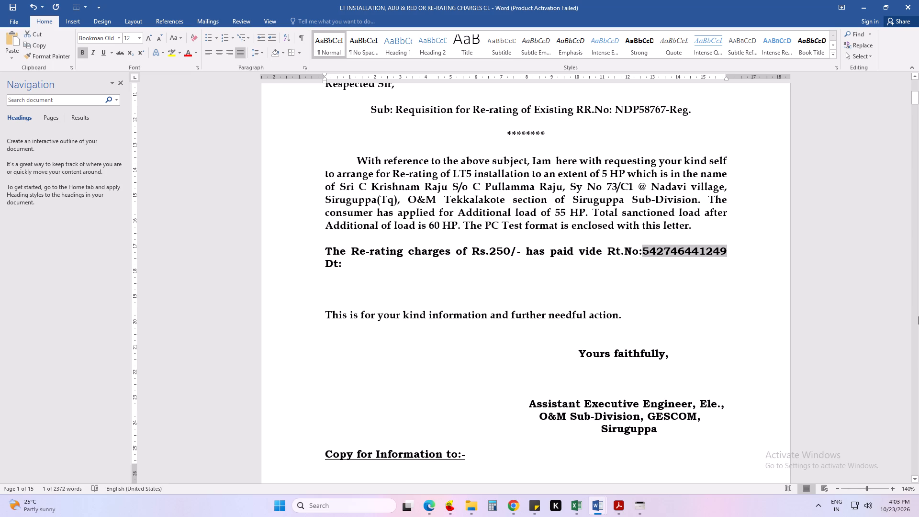
key("Delete")
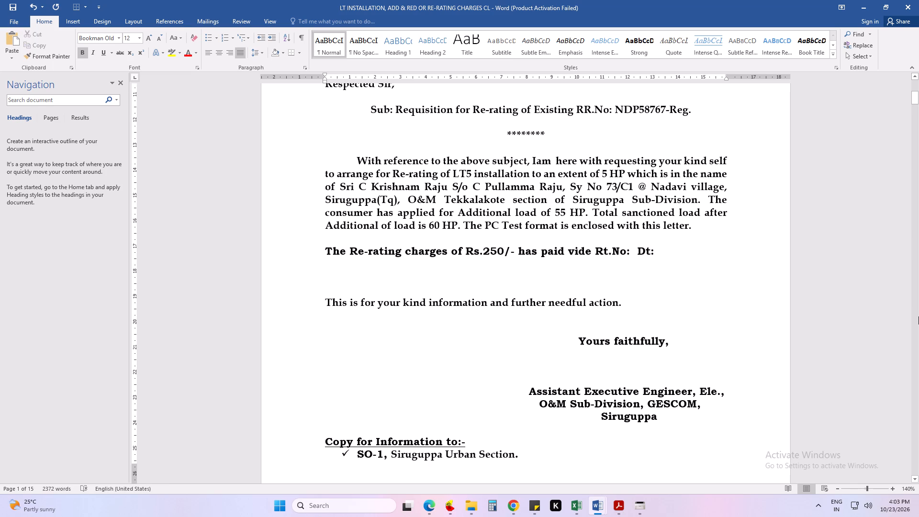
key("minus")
key("BackSpace")
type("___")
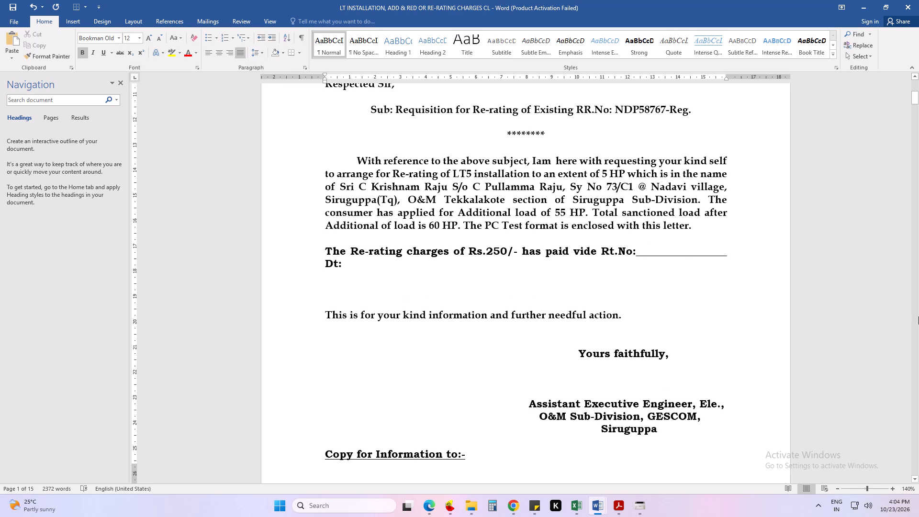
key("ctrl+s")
Remove two extra blank lines above "This is for your kind information and further needful action." and save the document.
scroll(553, 306, "down", 4)
scroll(449, 274, "up", 3)
left_click(353, 271)
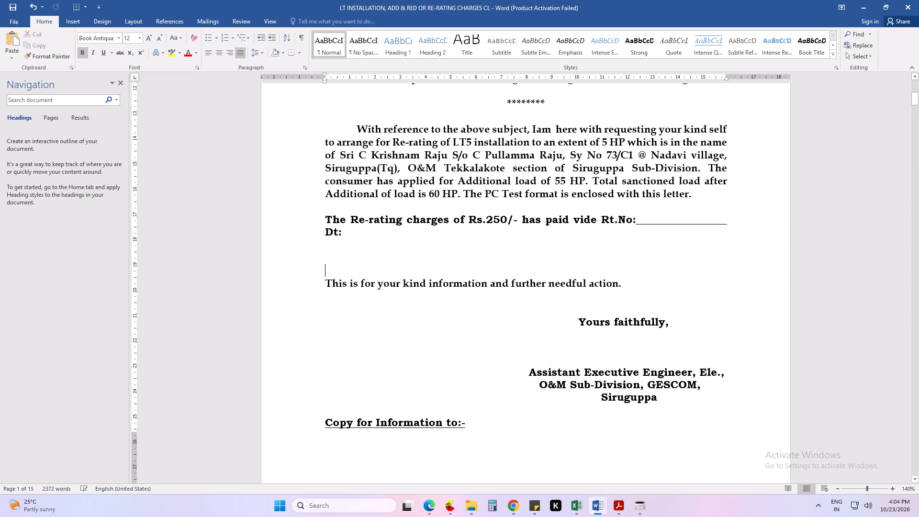
key("BackSpace")
key("BackSpace")
key("ctrl+s")
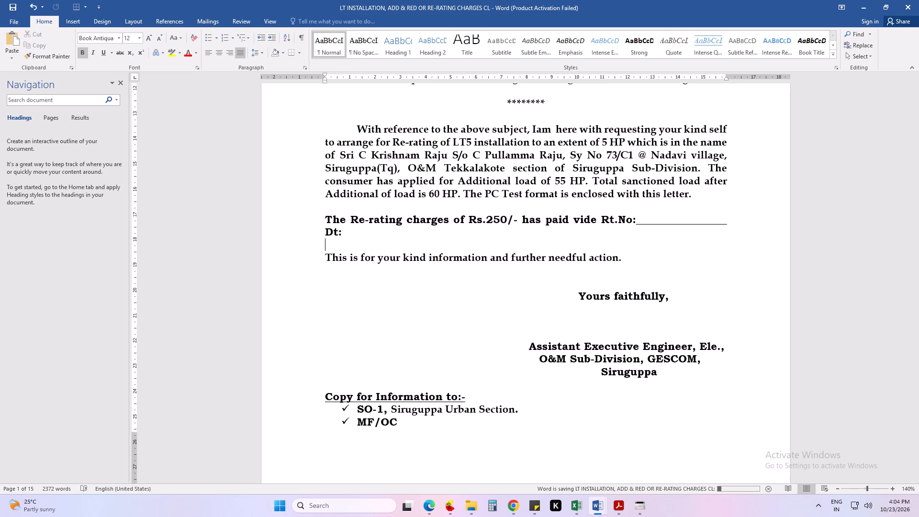
Change the section officer in the new letter's copy list to "SO-4".
scroll(518, 225, "down", 3)
scroll(517, 225, "up", 1)
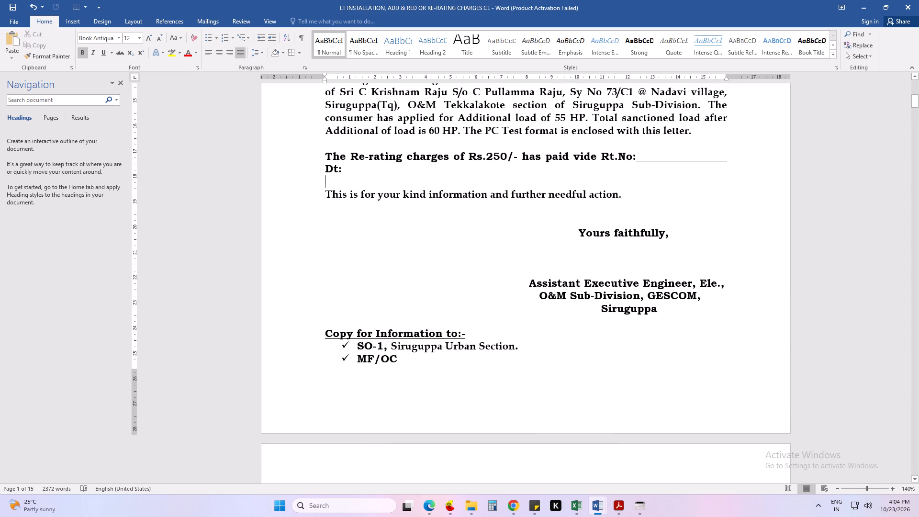
left_click(382, 349)
key("BackSpace")
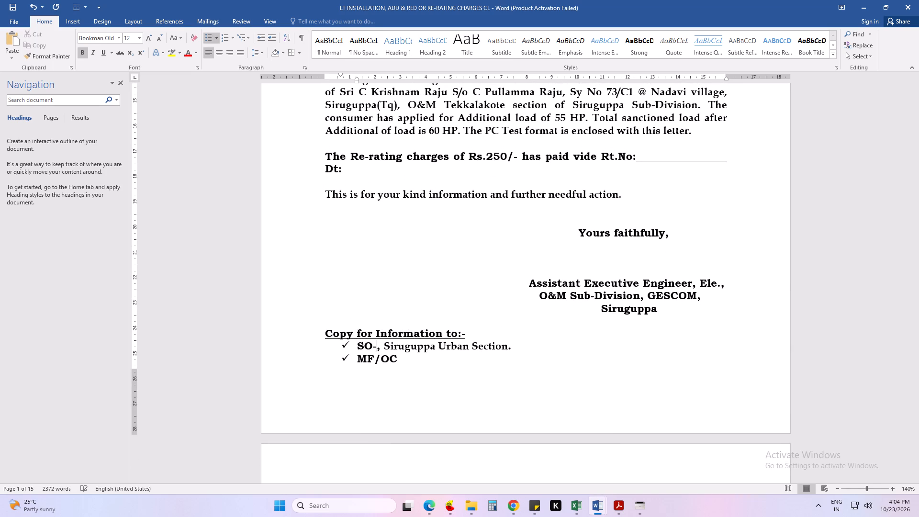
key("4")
Replace "Siruguppa Urban" with "Tekkalakote" in the SO-4 entry of the copy list and save the document.
key("Right")
key("Right")
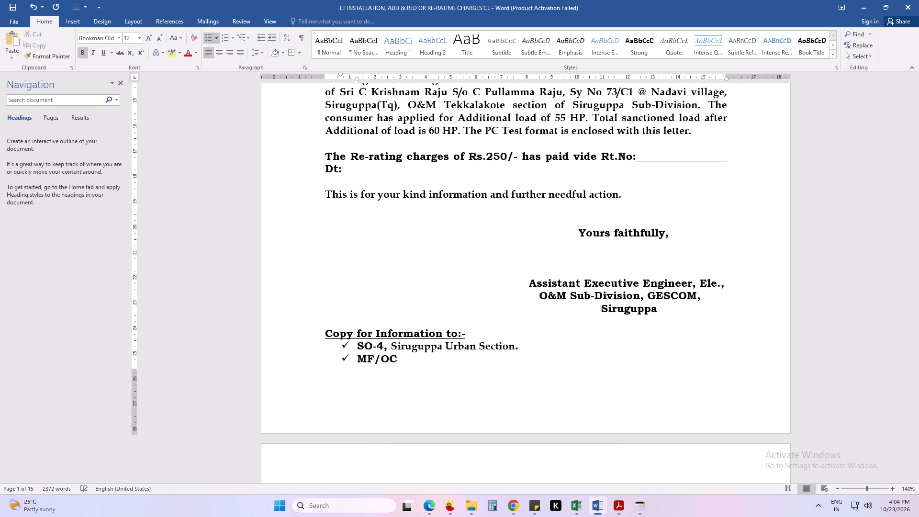
key("shift+Right")
key("shift+Right")
key("shift+Right")
key("shift+Right")
key("shift+Right")
key("shift+Right")
key("shift+Right")
key("shift+Right")
key("shift+Right")
key("shift+Right")
key("shift+Right")
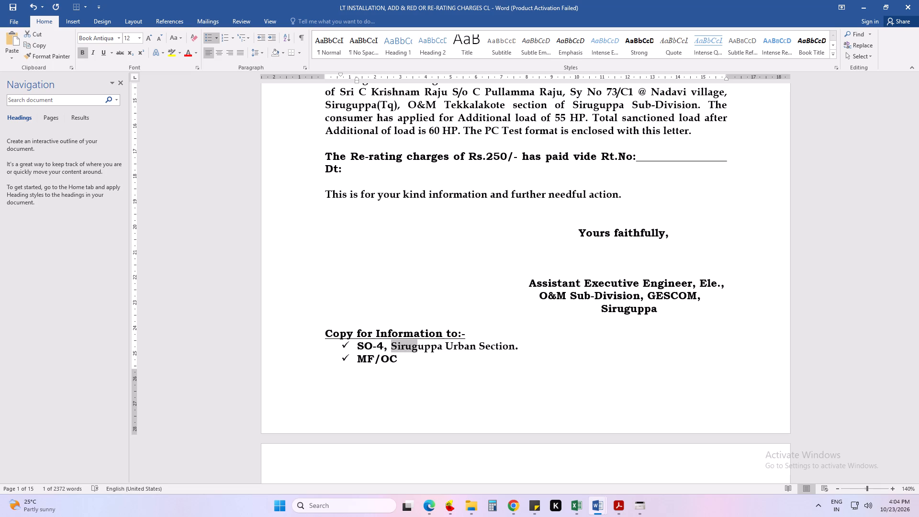
key("shift+Right")
key("shift+Right")
key("shift+Right")
key("shift+Right")
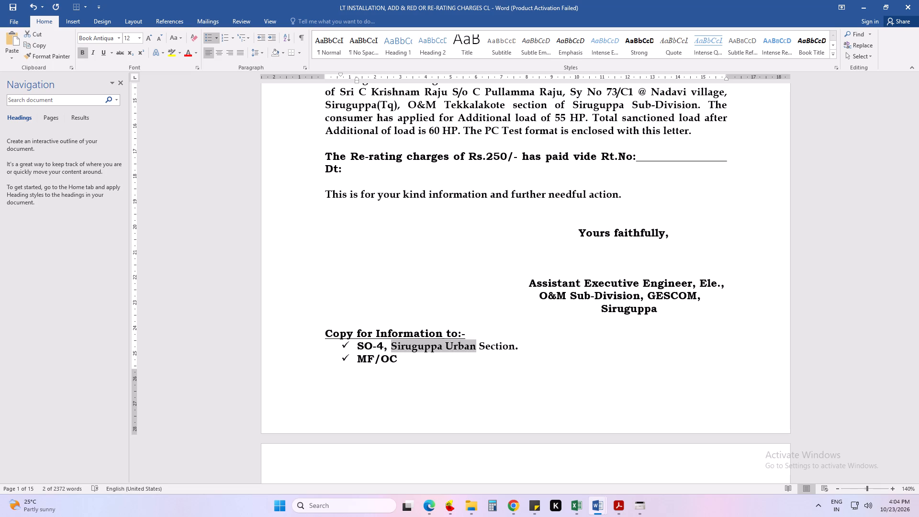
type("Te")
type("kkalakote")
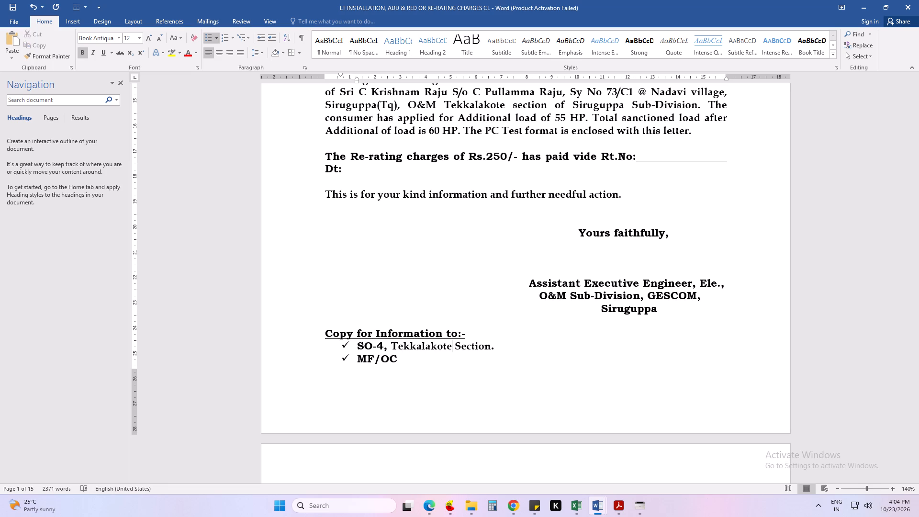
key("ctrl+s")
Delete the MRT Division Executive Engineer address block and its leftover blank line above the LT Rating address, and save the document.
scroll(427, 301, "up", 12)
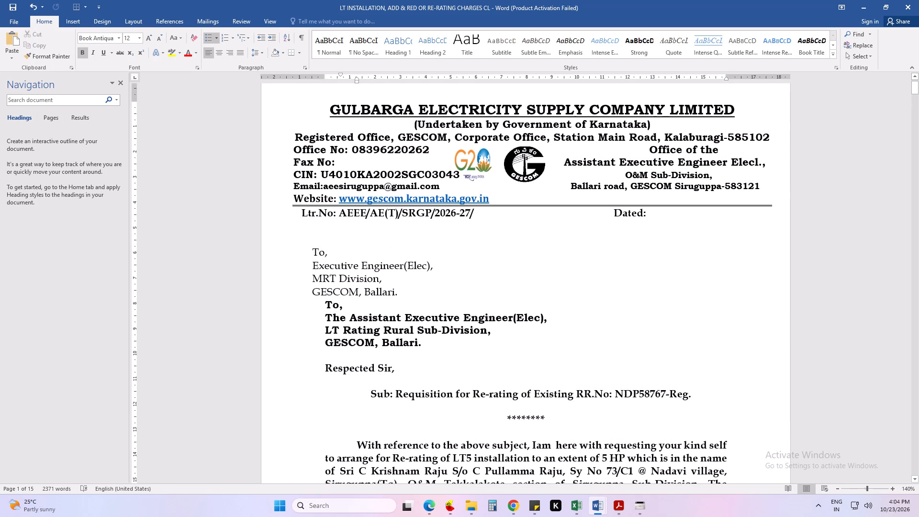
left_click(305, 247)
key("ctrl+shift+Down")
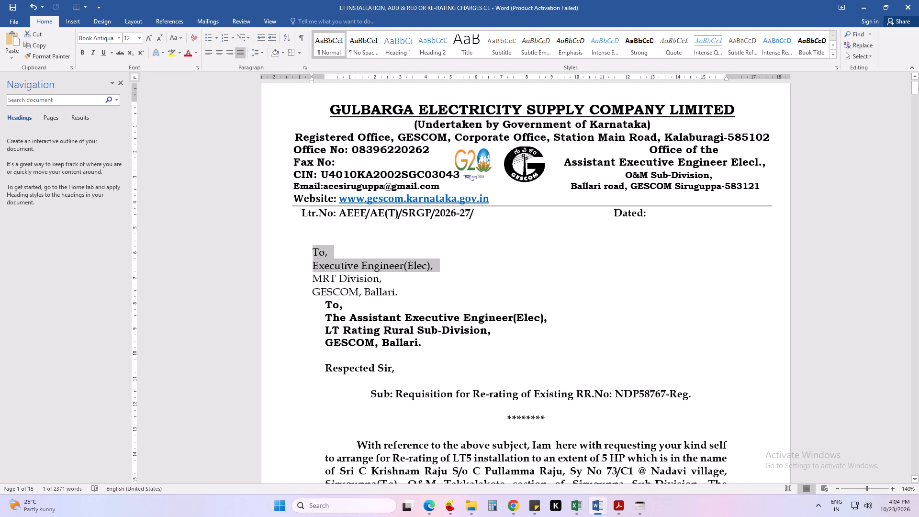
key("shift+Down")
key("shift+Down")
key("shift+Down")
key("shift+Up")
key("Delete")
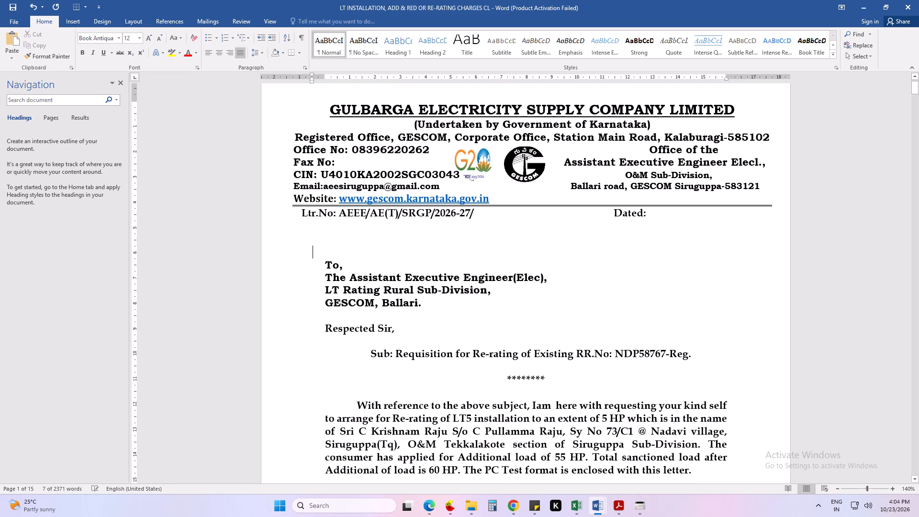
key("ctrl+Delete")
key("ctrl+s")
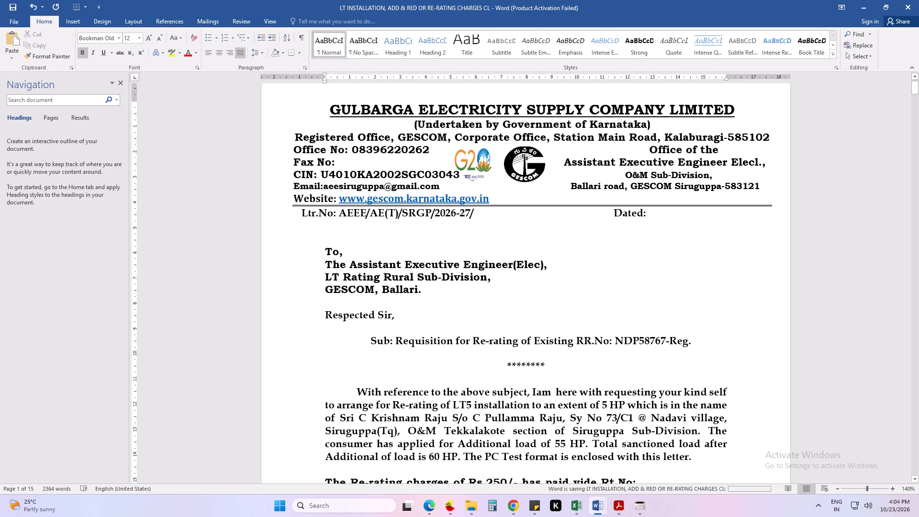
Review the new re-rating letter from the letterhead through the body, charges paragraph, signature block and copy list.
scroll(489, 287, "down", 3)
scroll(488, 289, "up", 7)
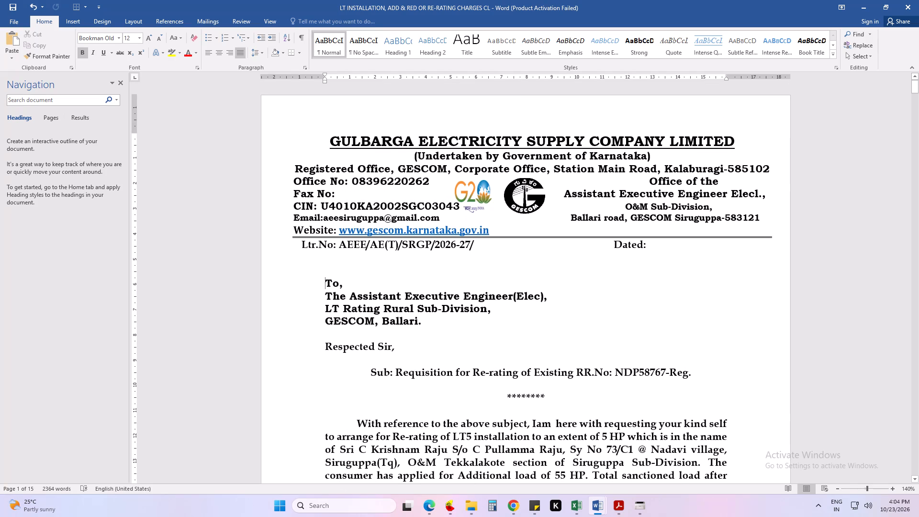
scroll(488, 289, "down", 3)
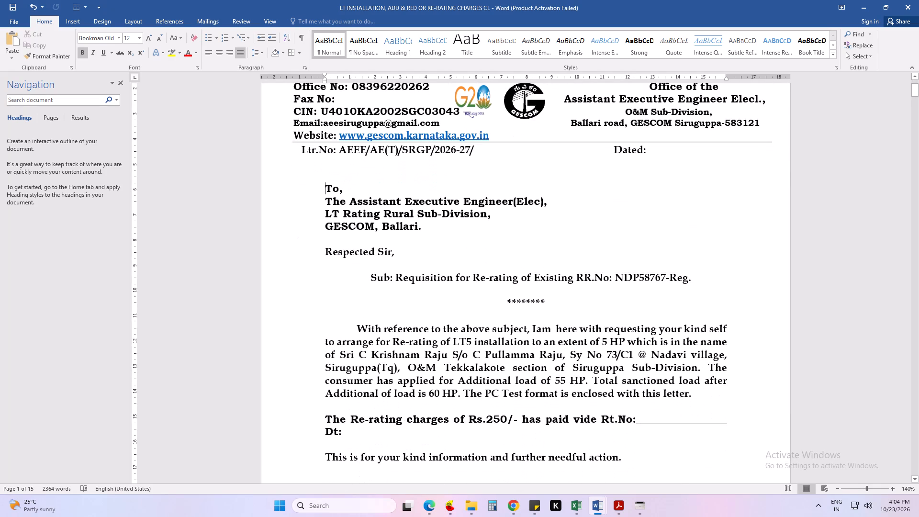
scroll(482, 292, "down", 1)
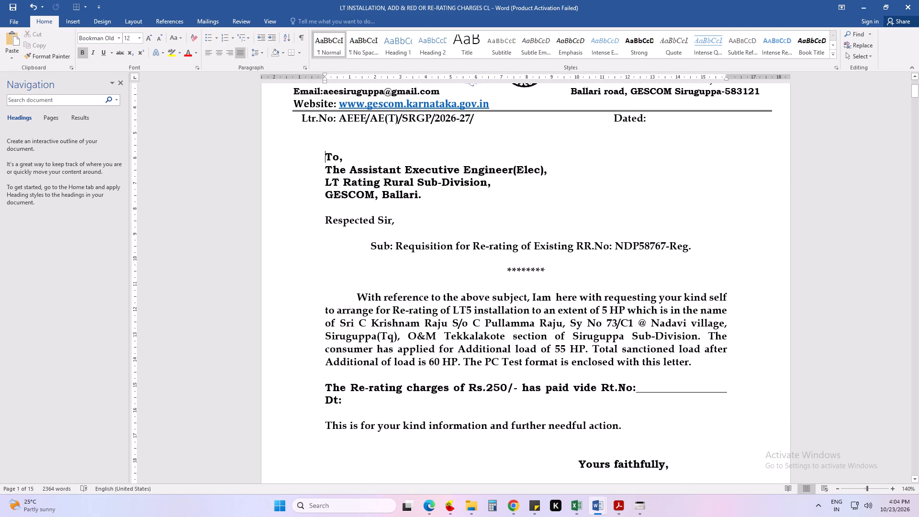
scroll(482, 292, "down", 2)
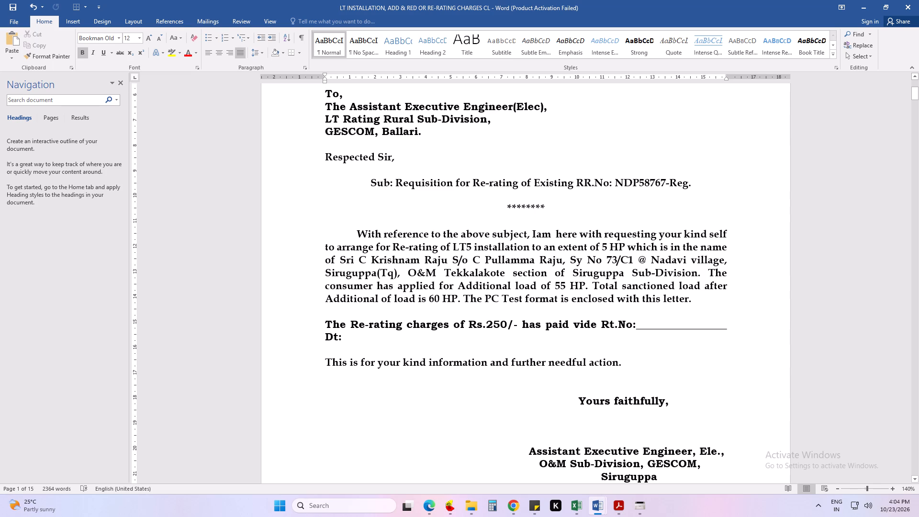
scroll(482, 292, "down", 2)
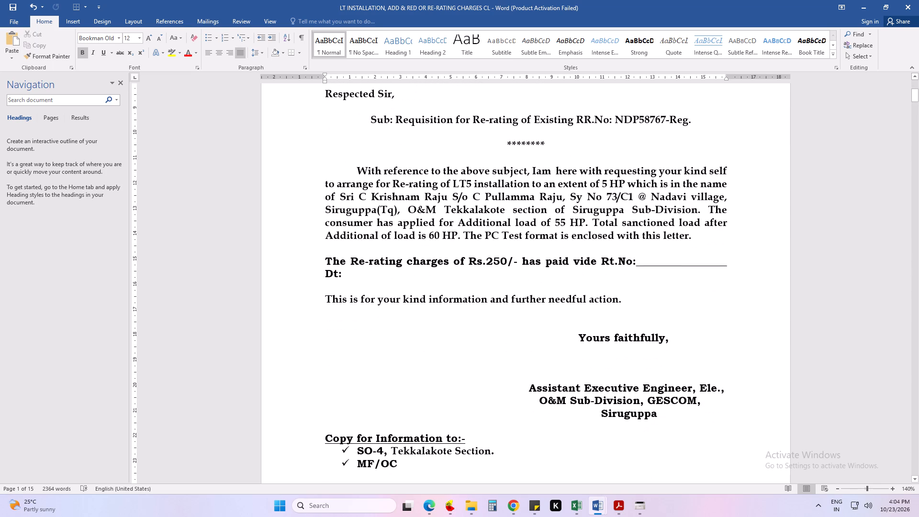
Print two copies of page 1, the new re-rating letter, on the HP Laser 1003-1008 printer.
scroll(482, 292, "down", 4)
scroll(482, 292, "up", 9)
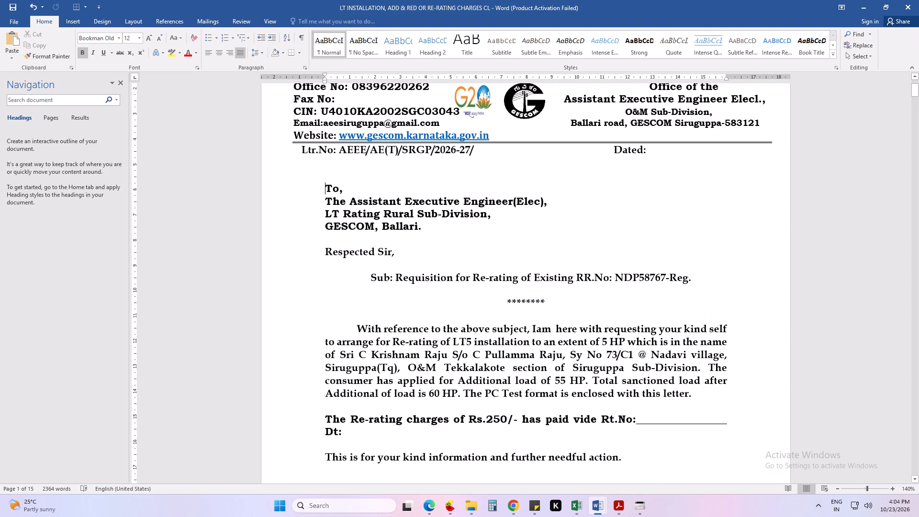
key("ctrl+p")
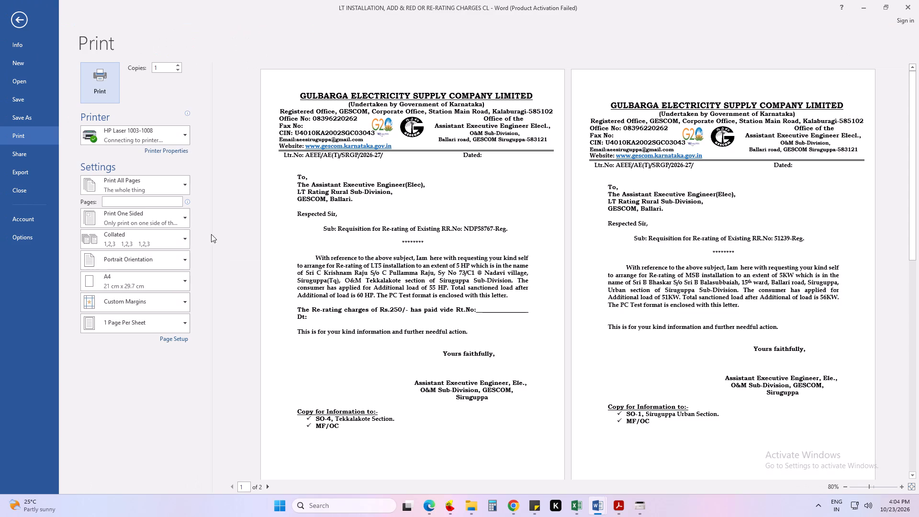
left_click(156, 201)
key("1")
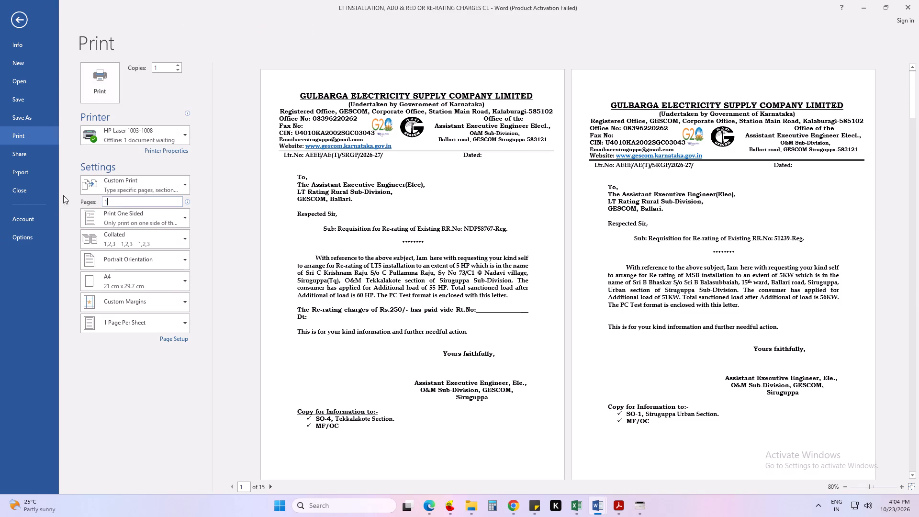
left_click(178, 66)
left_click(171, 83)
left_click(108, 85)
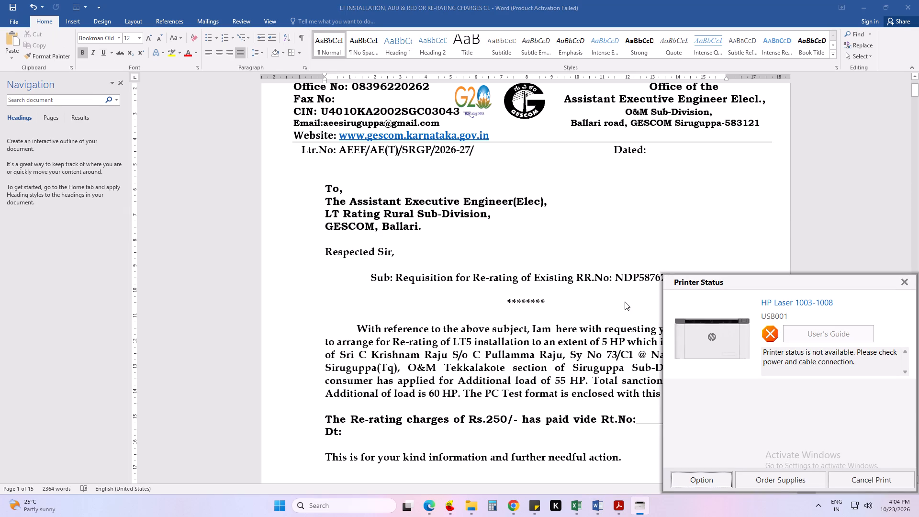
left_click(549, 198)
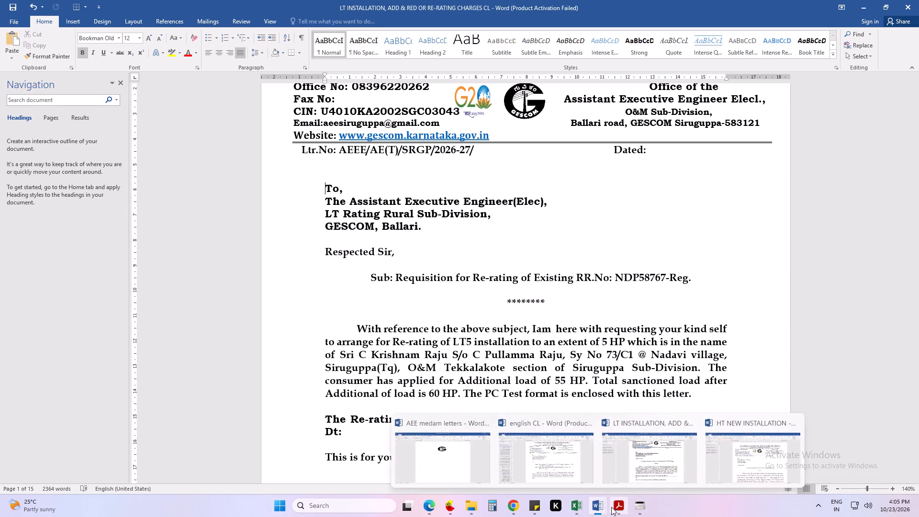
Switch to File Explorer and open the PDF "LT & HT new PCT formats (2)" from the PC test cl folder.
left_click(464, 510)
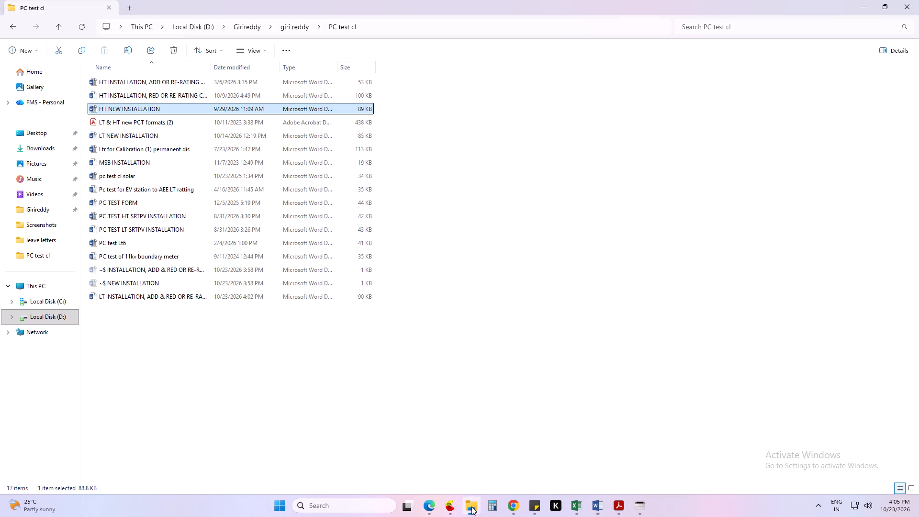
double_click(139, 126)
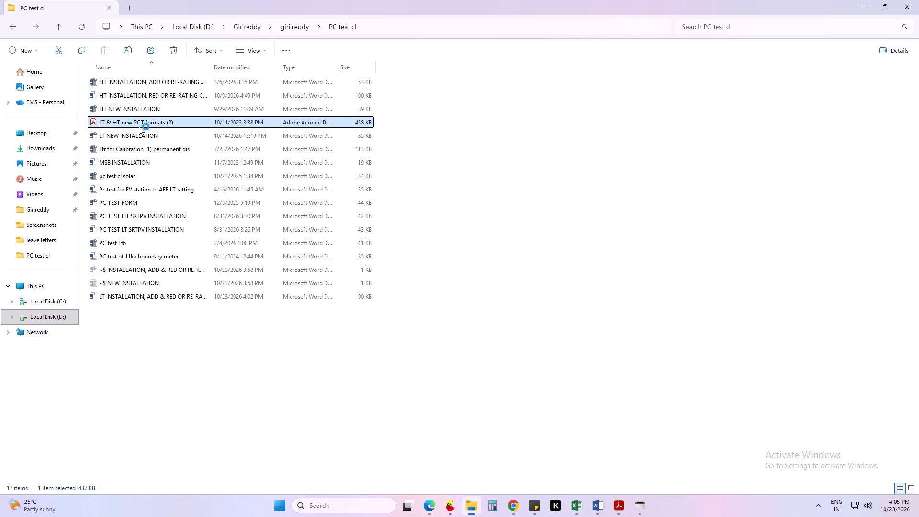
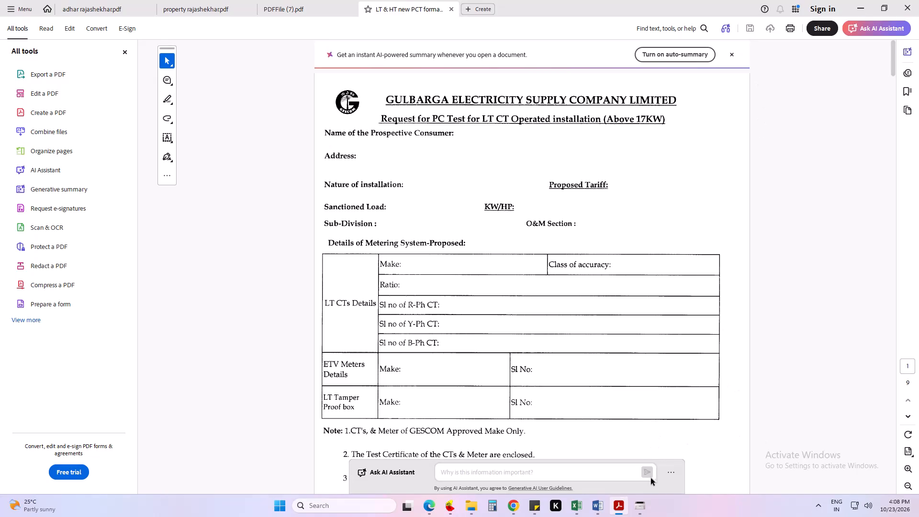
Cancel the pending print job on the HP Laser 1003-1008 from its printer status window, and return to the PDF.
left_click(645, 506)
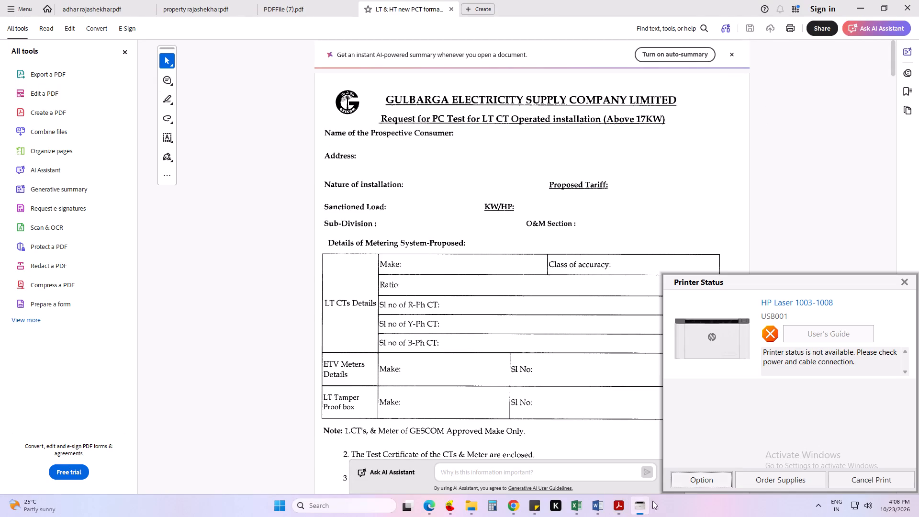
left_click(884, 476)
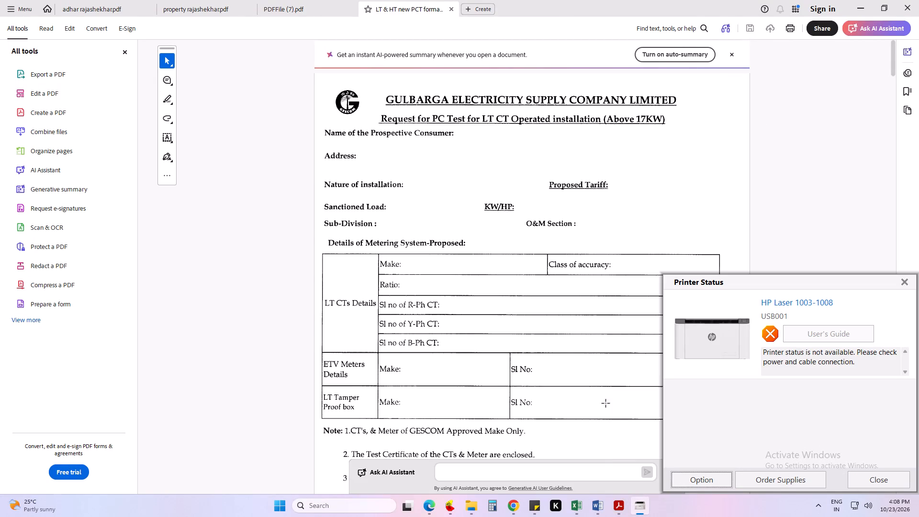
left_click(510, 270)
left_click(640, 245)
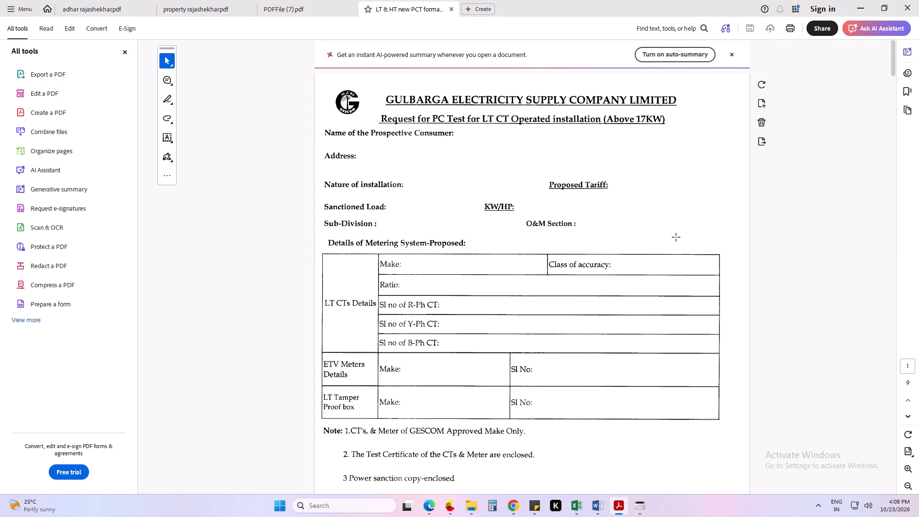
Print only the current page of the PC Test format to Microsoft Print to PDF, choosing the paper source by PDF page size.
key("ctrl+p")
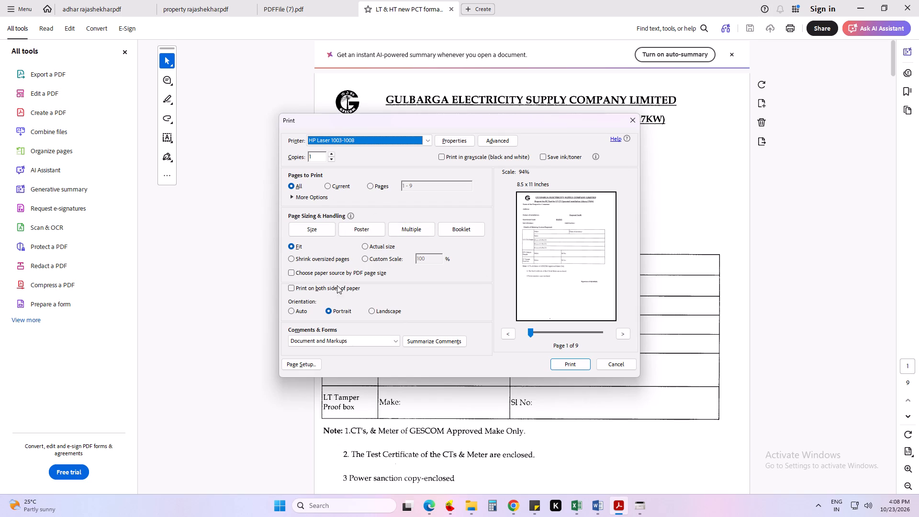
left_click(295, 274)
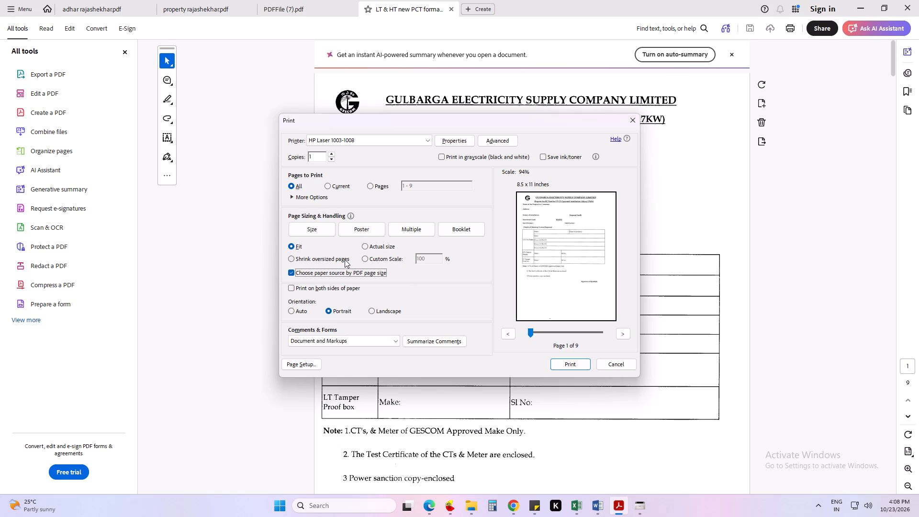
left_click(392, 137)
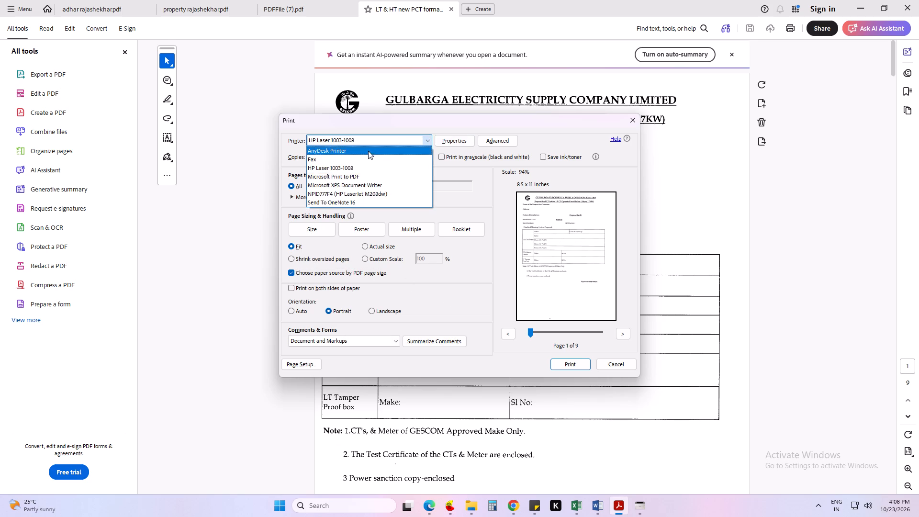
left_click(358, 172)
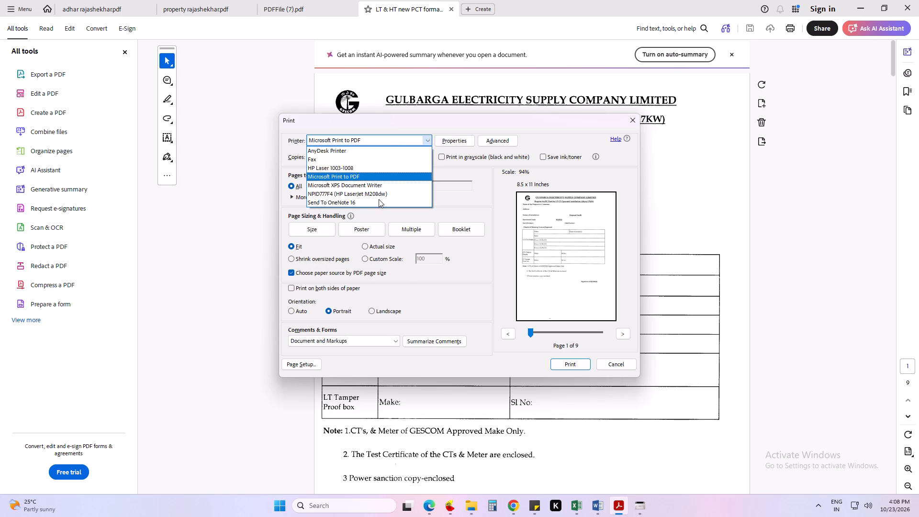
left_click(371, 175)
left_click(370, 176)
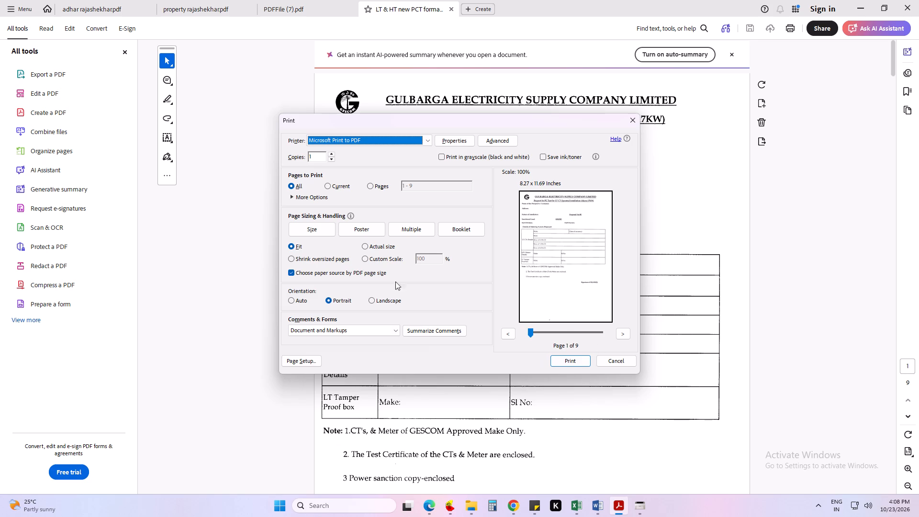
left_click(336, 187)
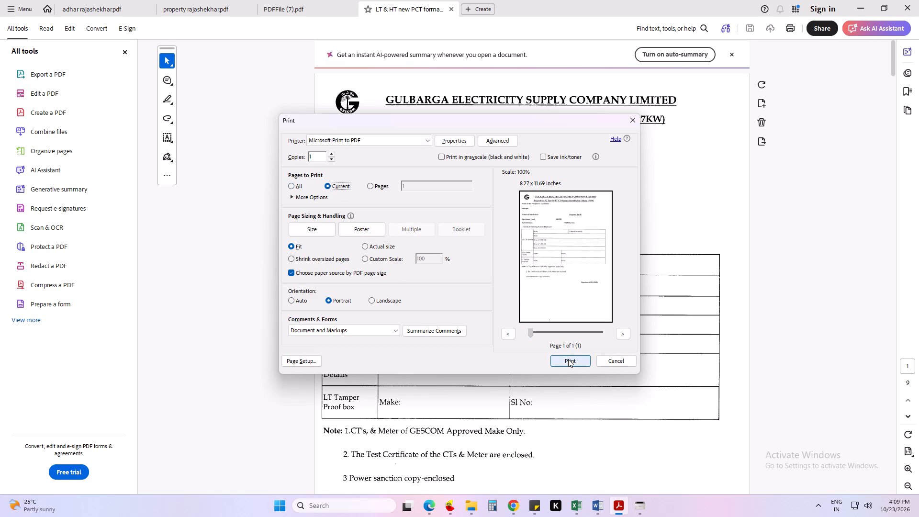
left_click(568, 359)
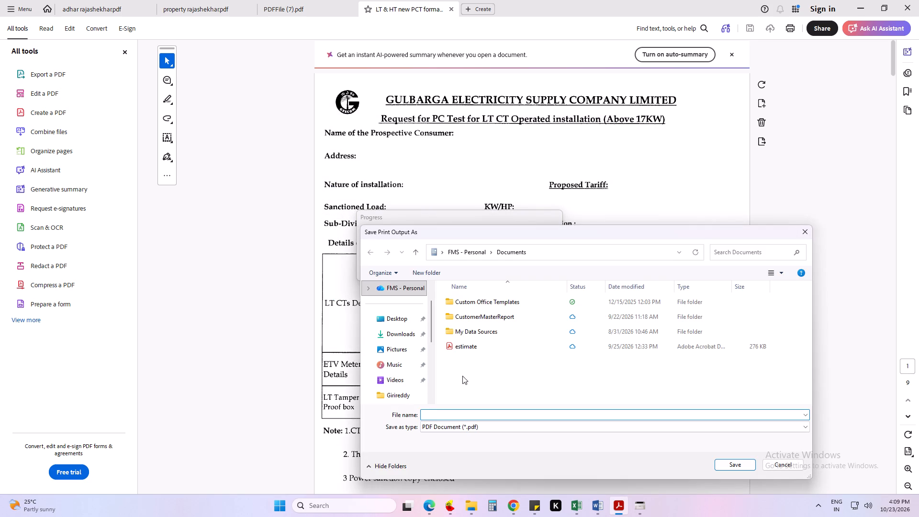
Save the print output as "LT5 PC test" in the pinned personal folder on Local Disk (D:).
left_click(448, 413)
left_click(448, 413)
left_click(412, 396)
left_click(446, 414)
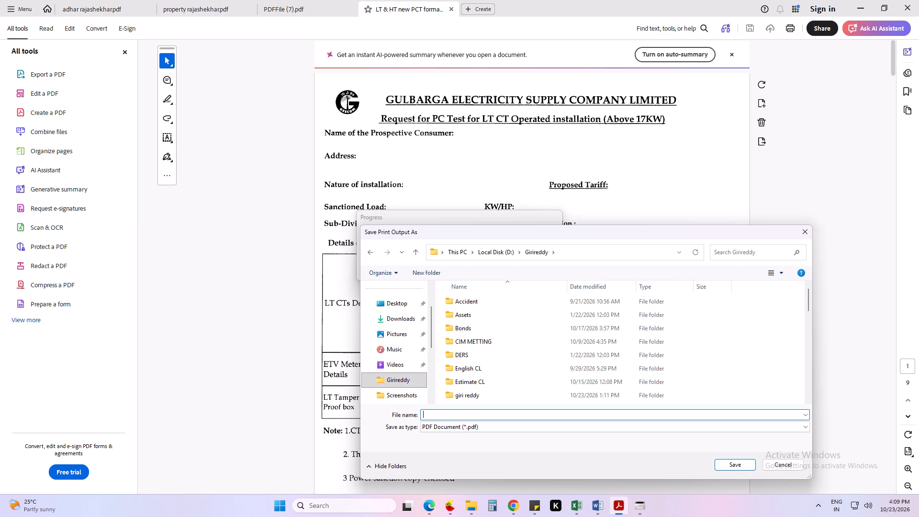
type("LT")
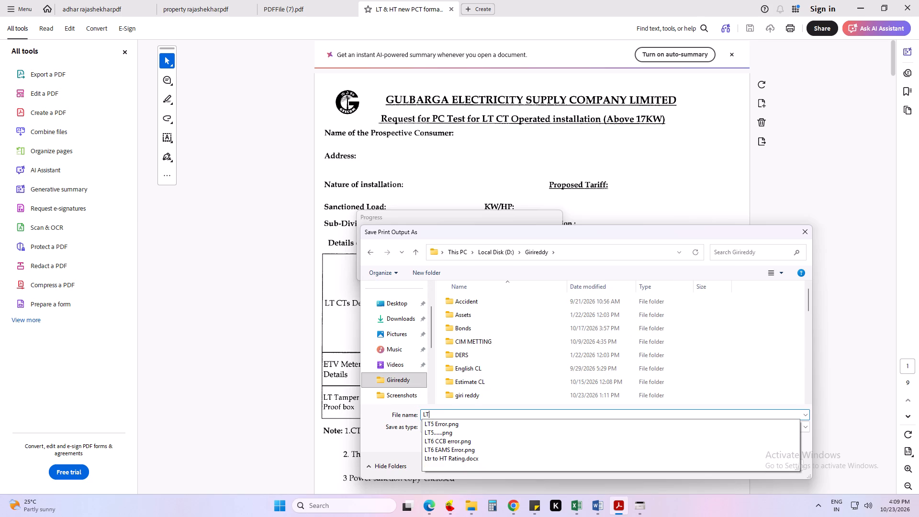
key("5")
key("space")
type("PC tex=")
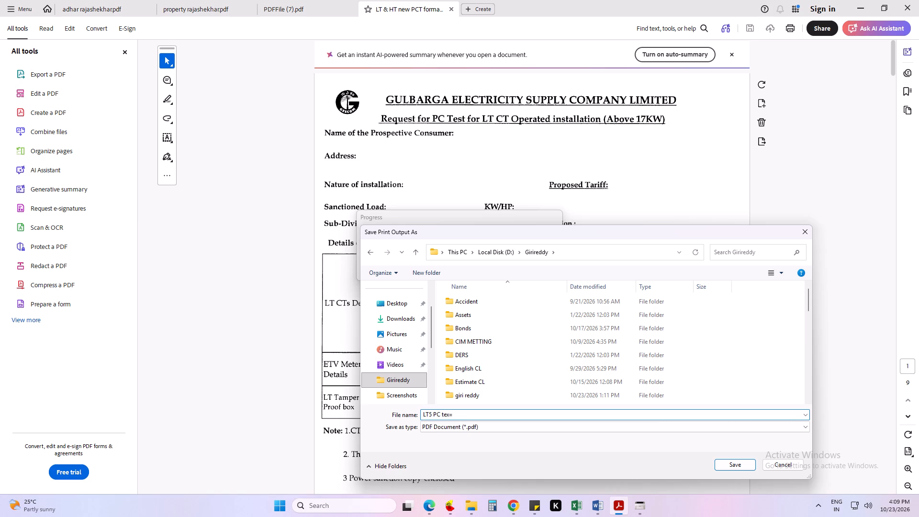
key("BackSpace")
key("BackSpace")
key("BackSpace")
type("est")
key("Return")
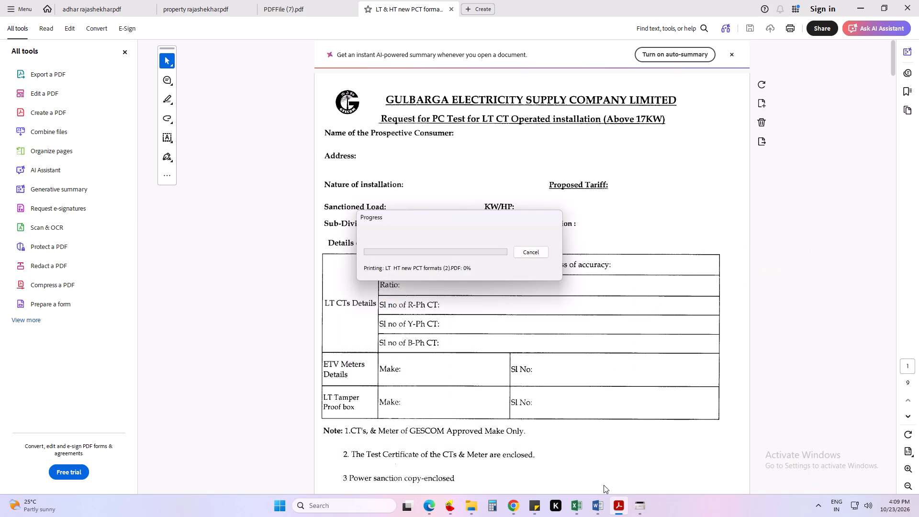
Switch to the Word document "LT INSTALLATION, ADD & RED OR RE-RATING CHARGES CL" and save it.
left_click(599, 506)
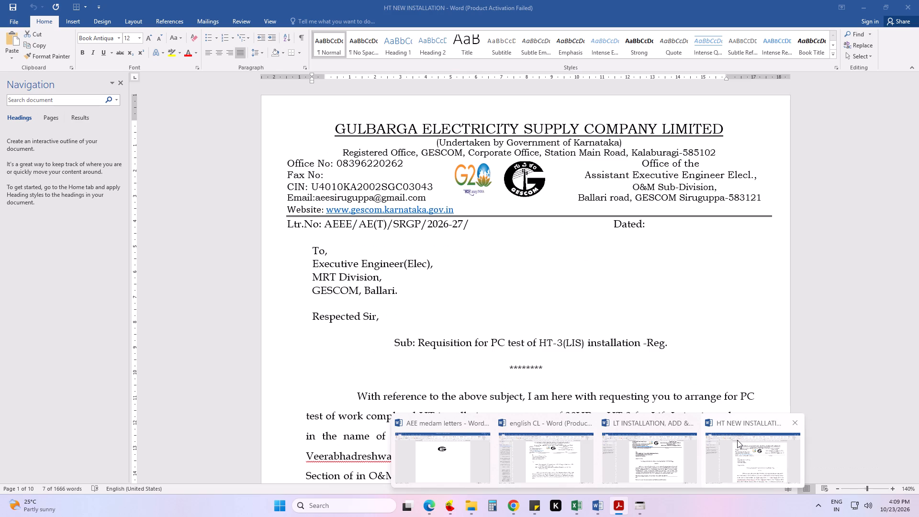
left_click(672, 443)
scroll(505, 395, "up", 5)
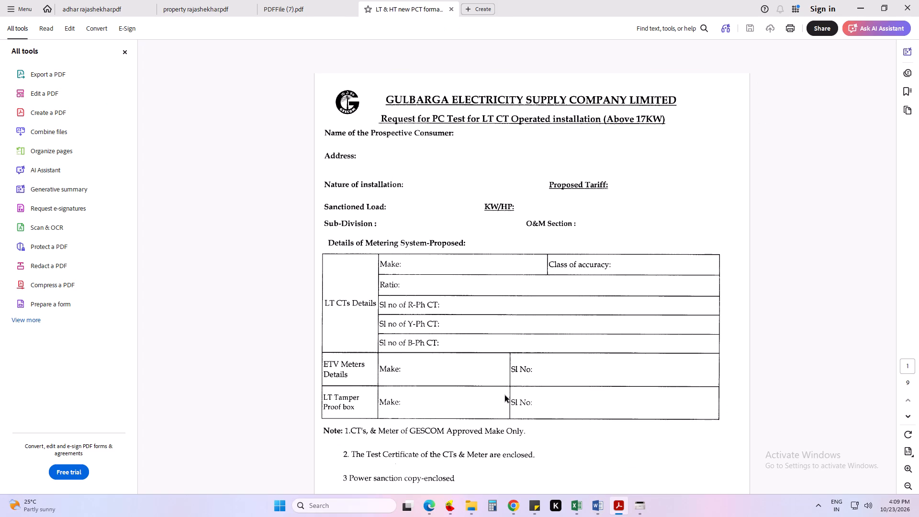
left_click(593, 506)
left_click(667, 473)
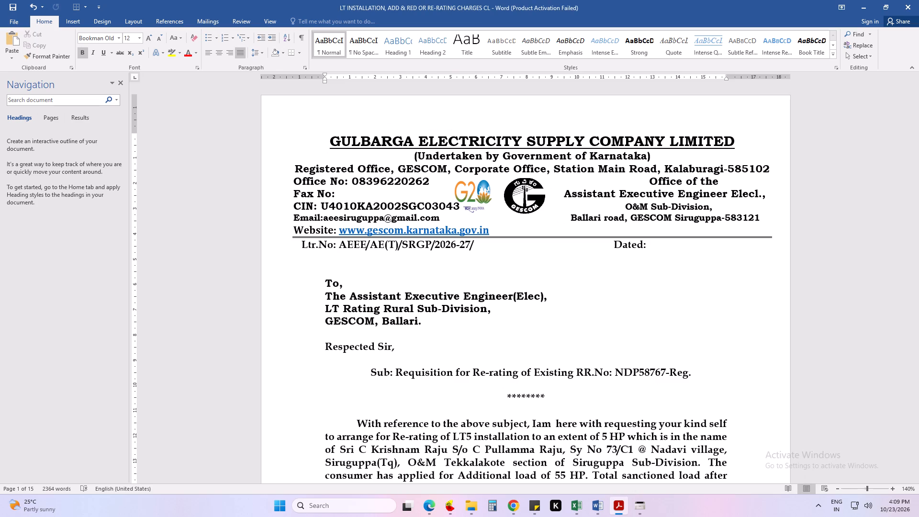
key("ctrl+s")
scroll(465, 280, "down", 1)
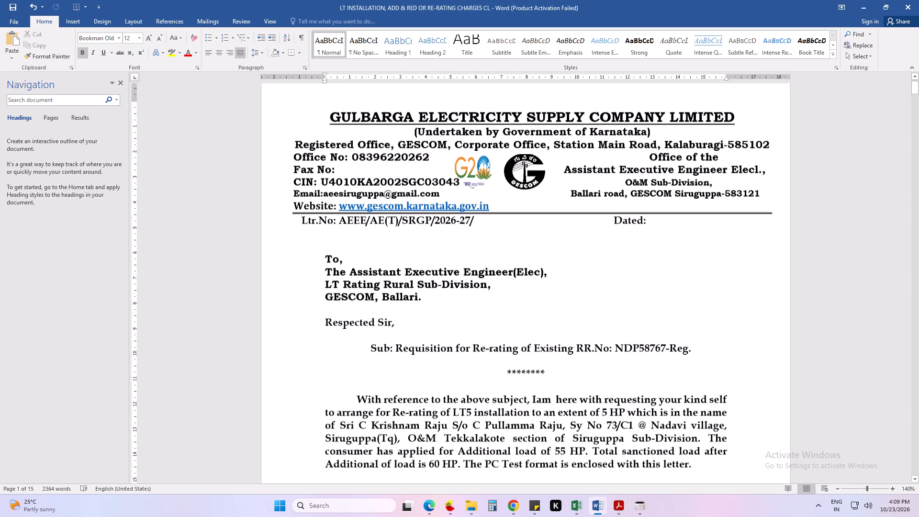
scroll(465, 280, "down", 9)
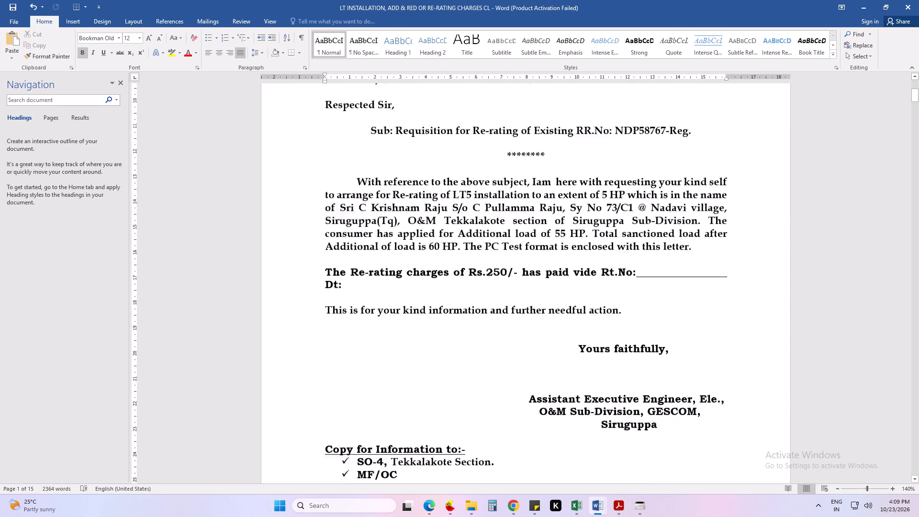
scroll(465, 280, "down", 1)
scroll(465, 280, "up", 6)
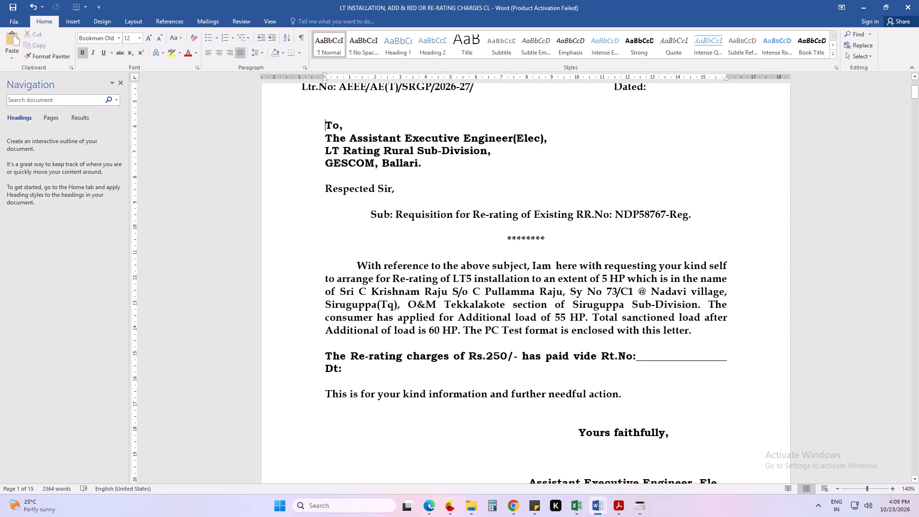
key("ctrl+p")
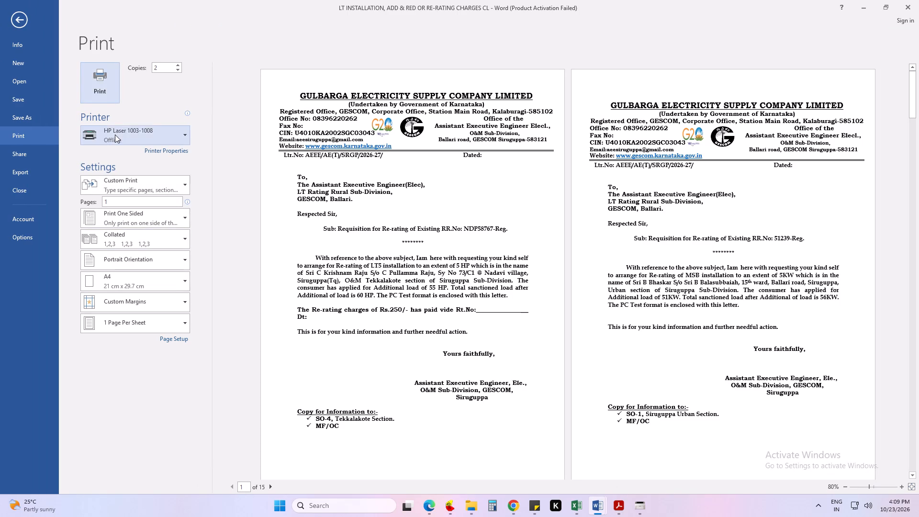
left_click(115, 135)
left_click(144, 215)
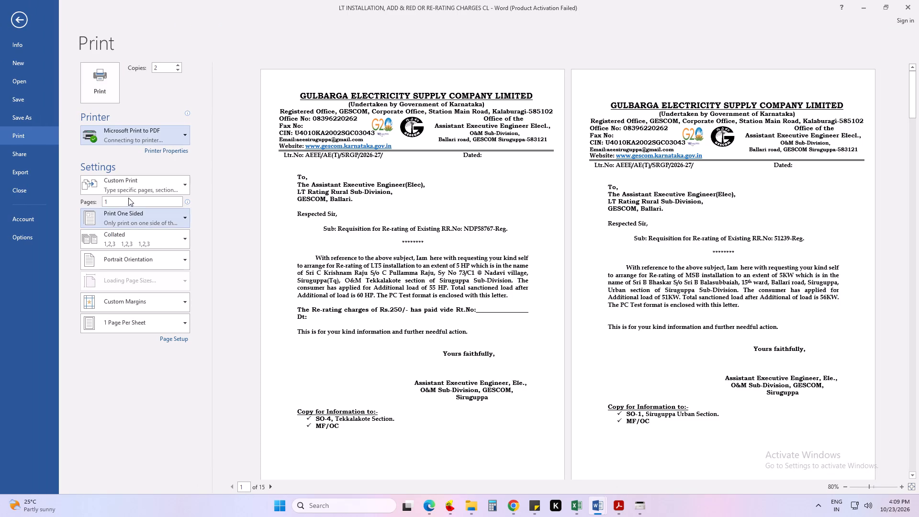
left_click(128, 198)
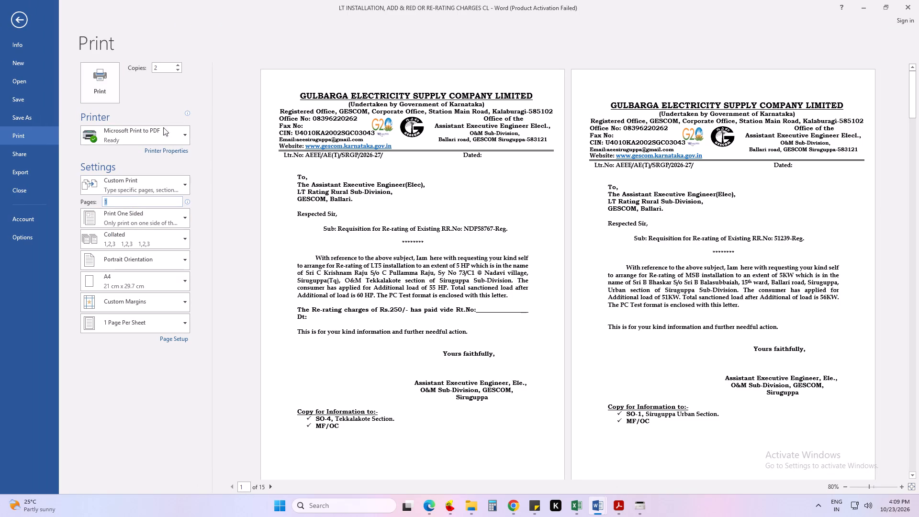
left_click(177, 71)
left_click(169, 83)
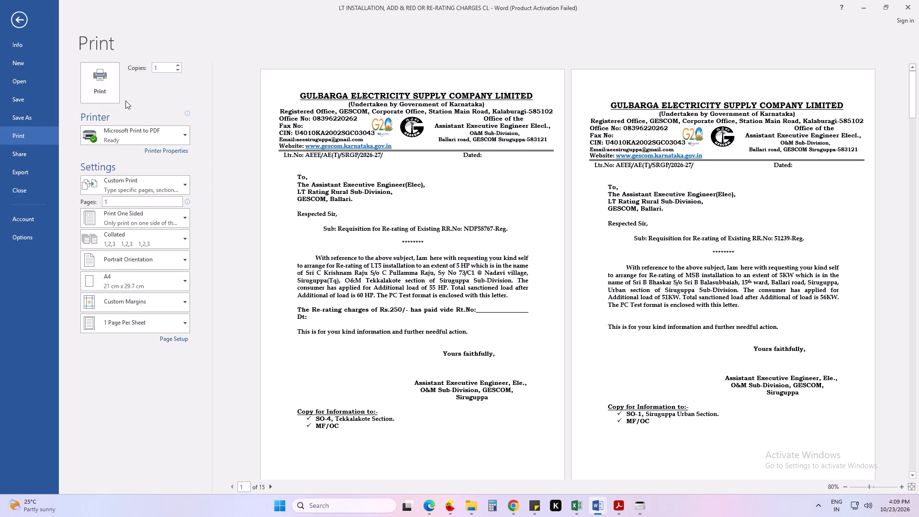
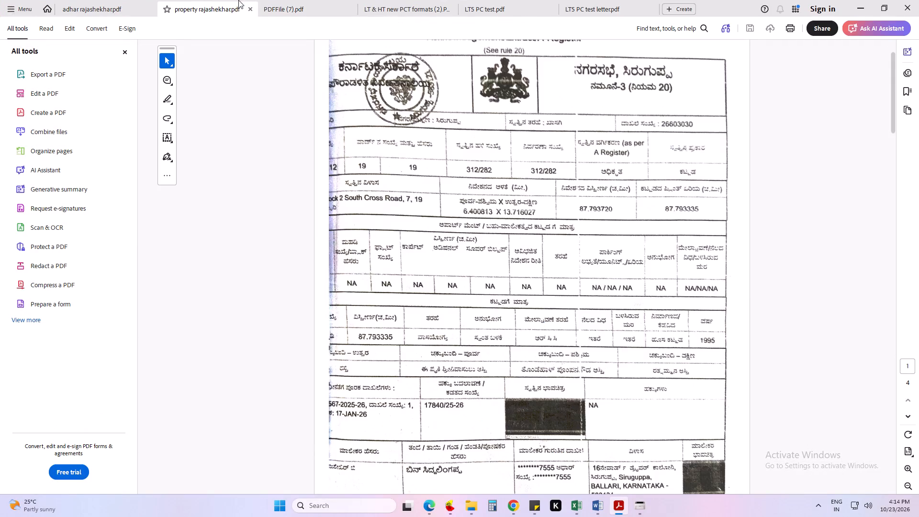
Print only page 4 of the LT & HT new PCT formats PDF, the Additional load/Reduction load request form, to Microsoft Print to PDF.
left_click(422, 2)
scroll(498, 259, "down", 10)
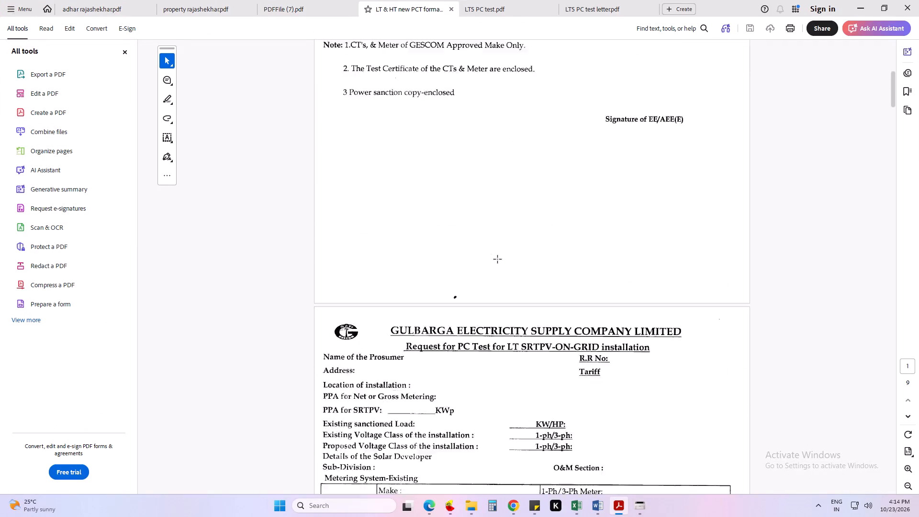
scroll(498, 259, "down", 1)
scroll(498, 259, "up", 2)
scroll(498, 259, "down", 4)
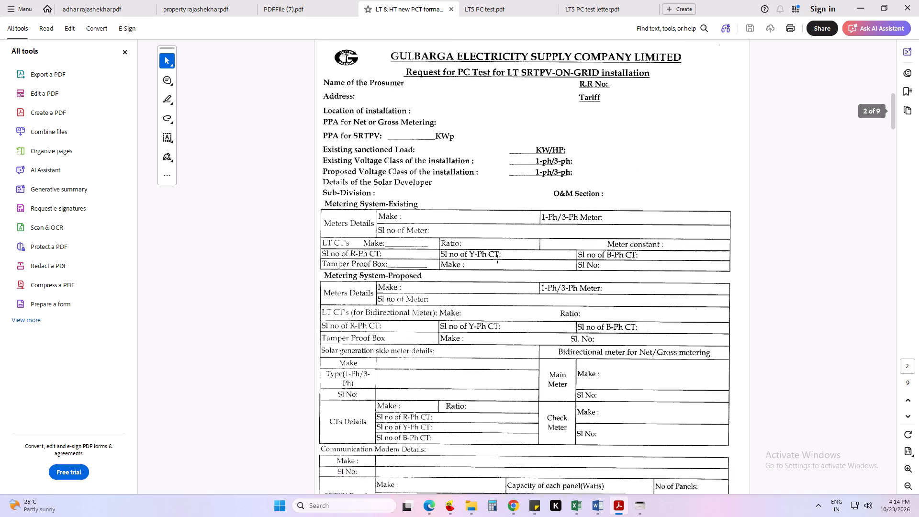
scroll(498, 259, "down", 5)
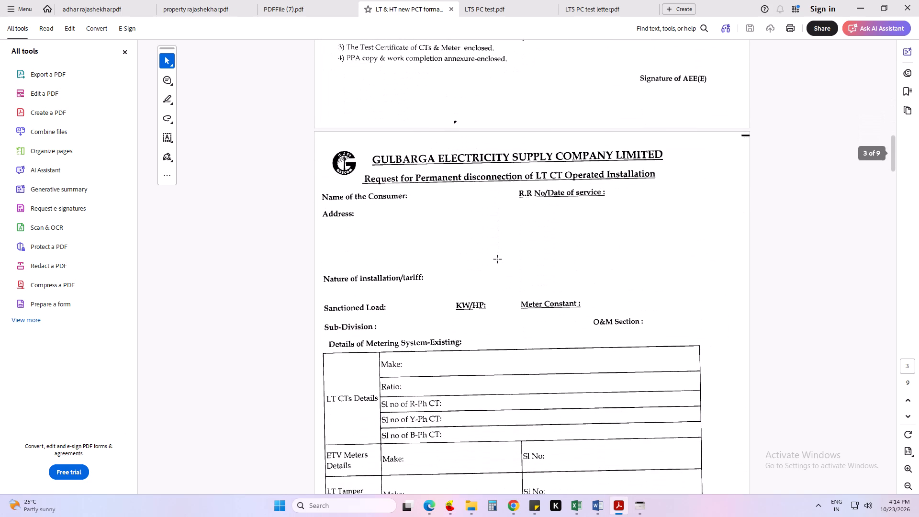
scroll(493, 261, "down", 5)
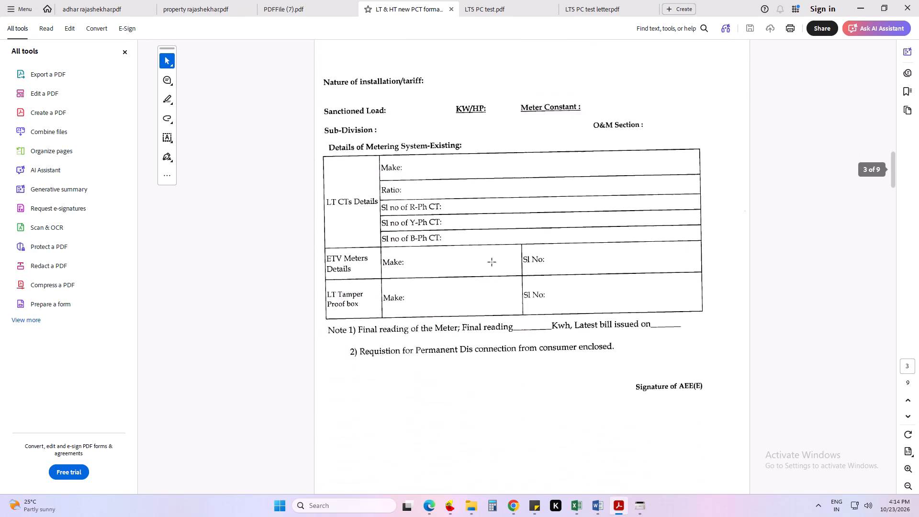
scroll(492, 262, "down", 6)
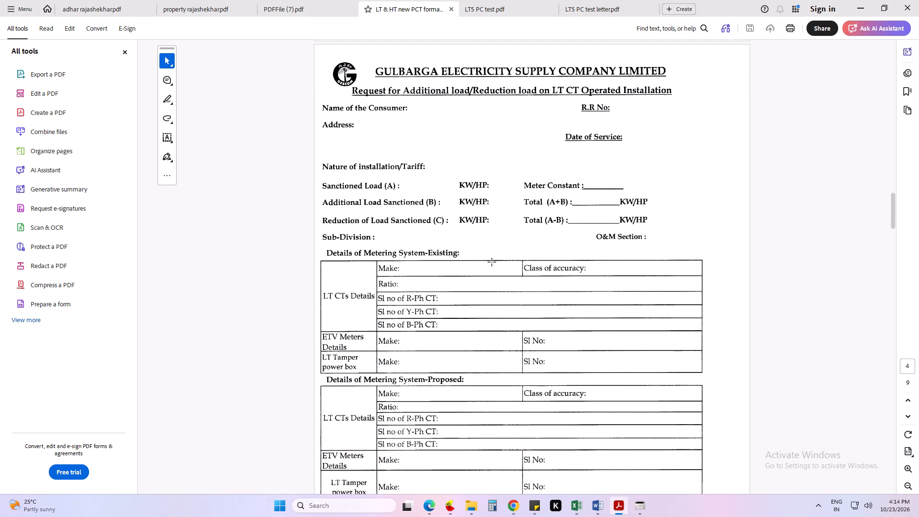
scroll(533, 256, "down", 1)
scroll(533, 256, "up", 1)
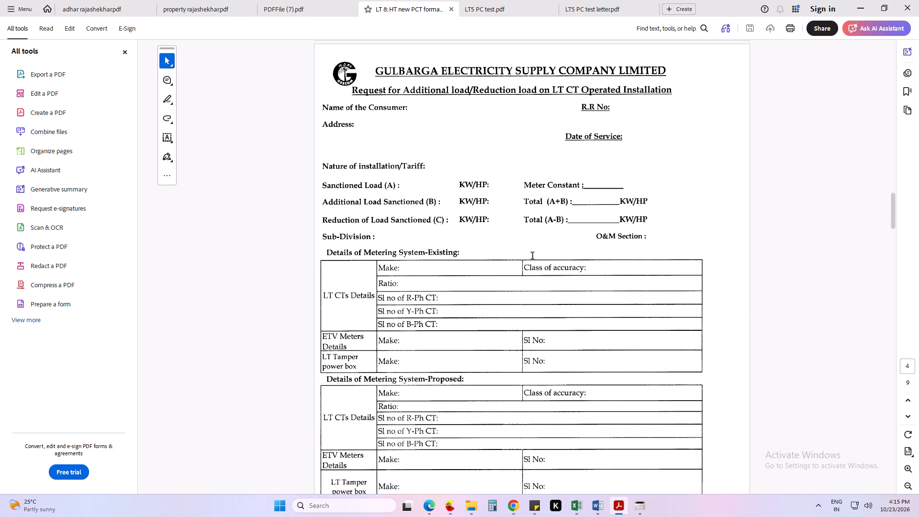
scroll(533, 256, "down", 1)
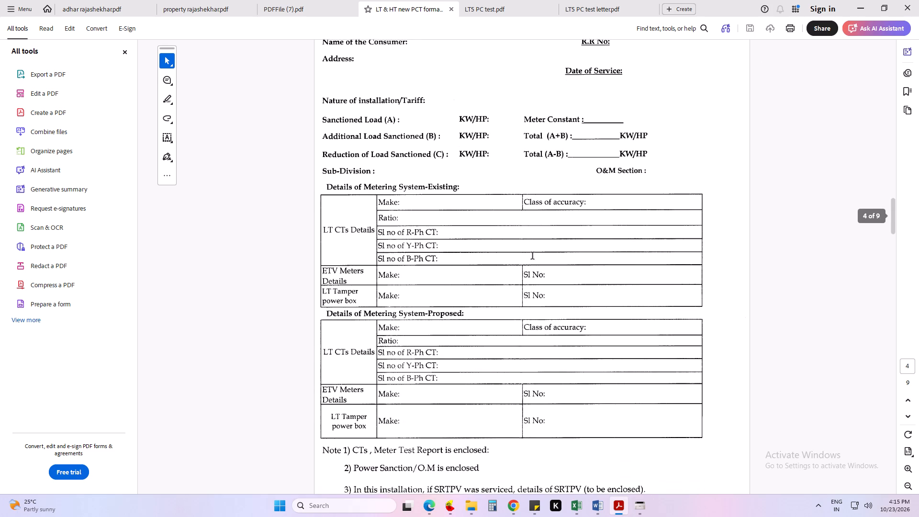
key("ctrl+p")
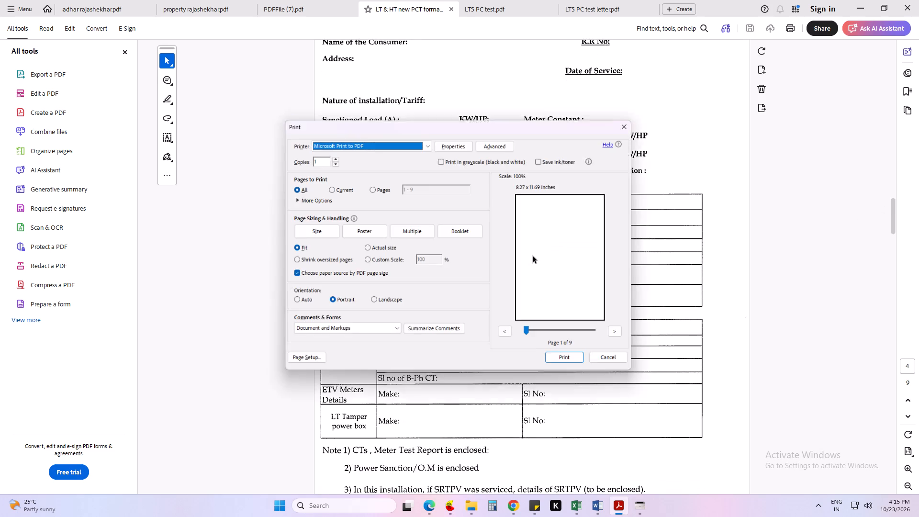
left_click(335, 188)
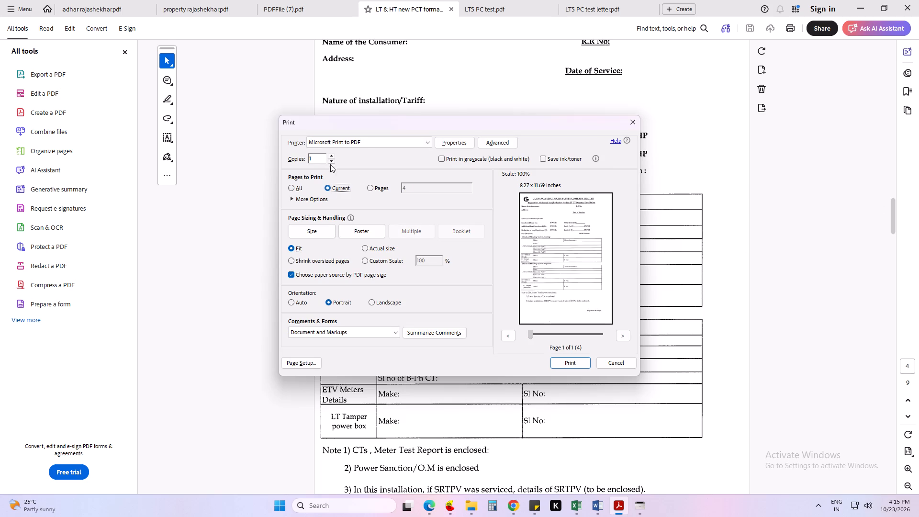
left_click(563, 358)
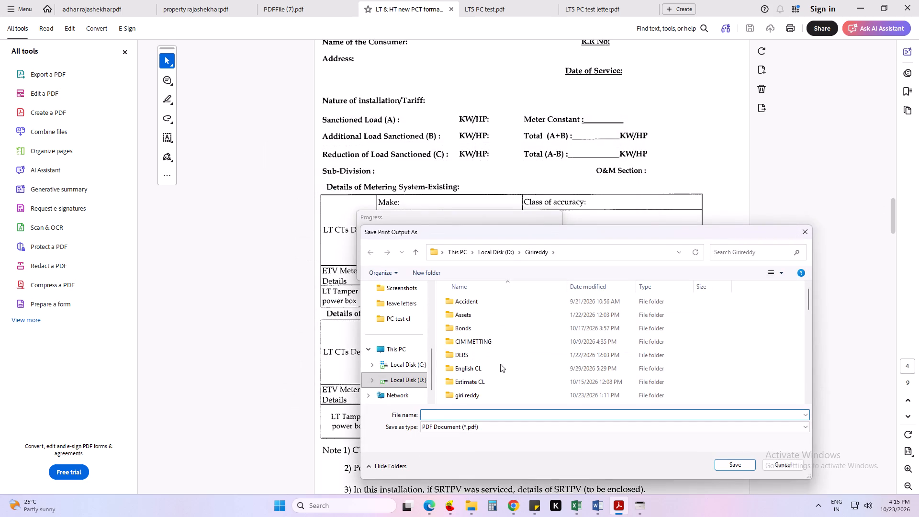
Save the print output as "LT5 PC test 2" in the current personal folder on Local Disk (D:) and review the resulting PDF.
key("shift+l")
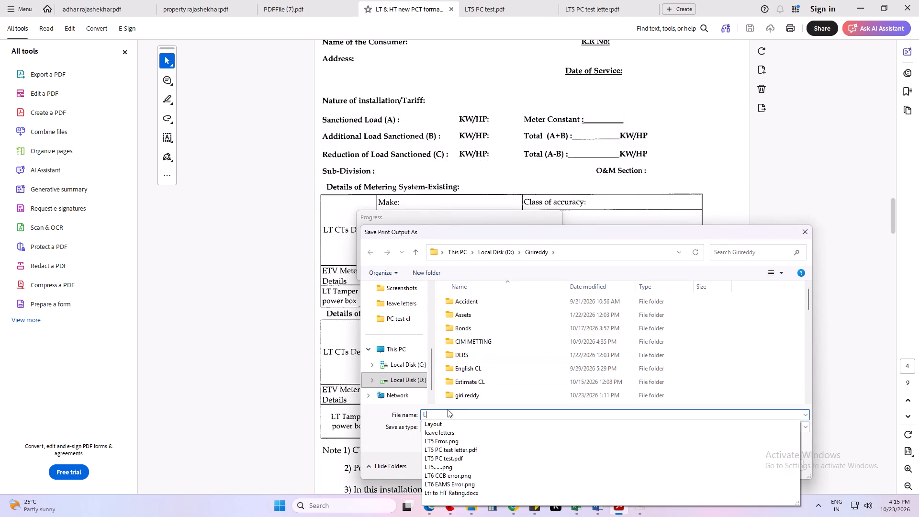
key("shift+t")
type("5 PC tse")
key("BackSpace")
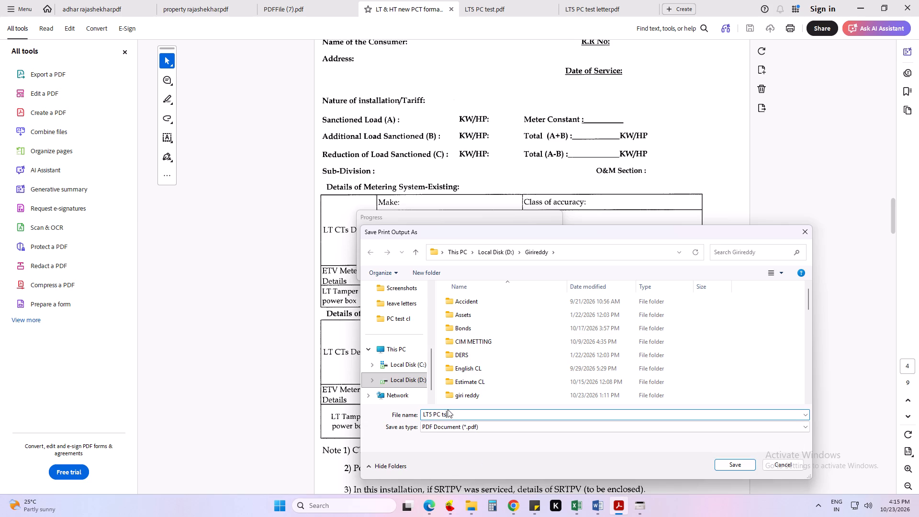
key("BackSpace")
type("est")
key("space")
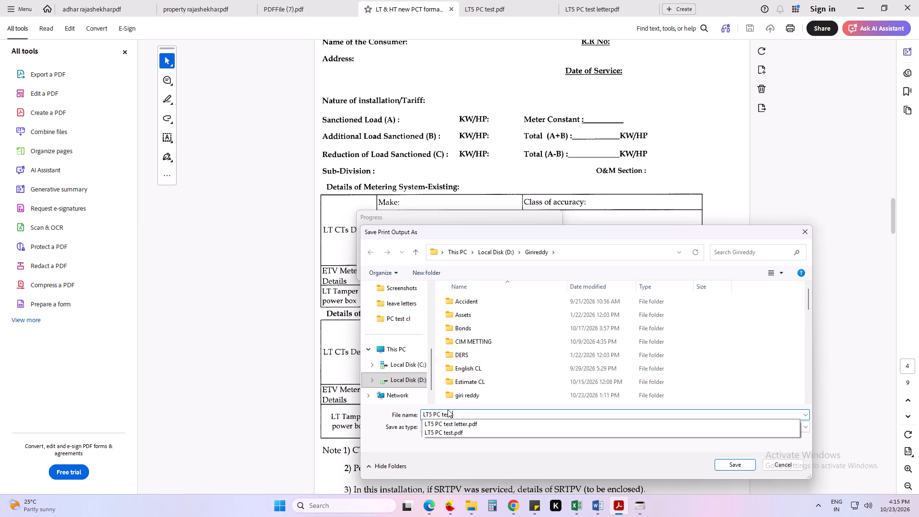
key("2")
key("Return")
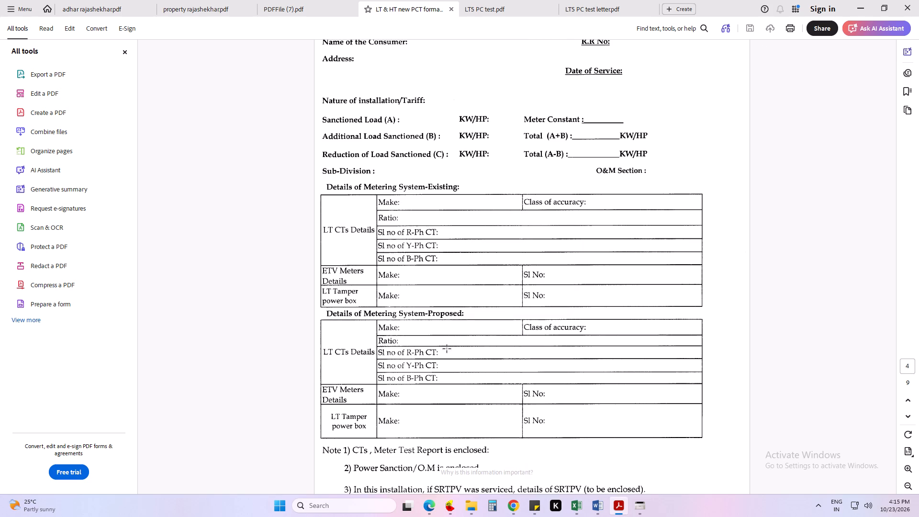
scroll(482, 323, "down", 3)
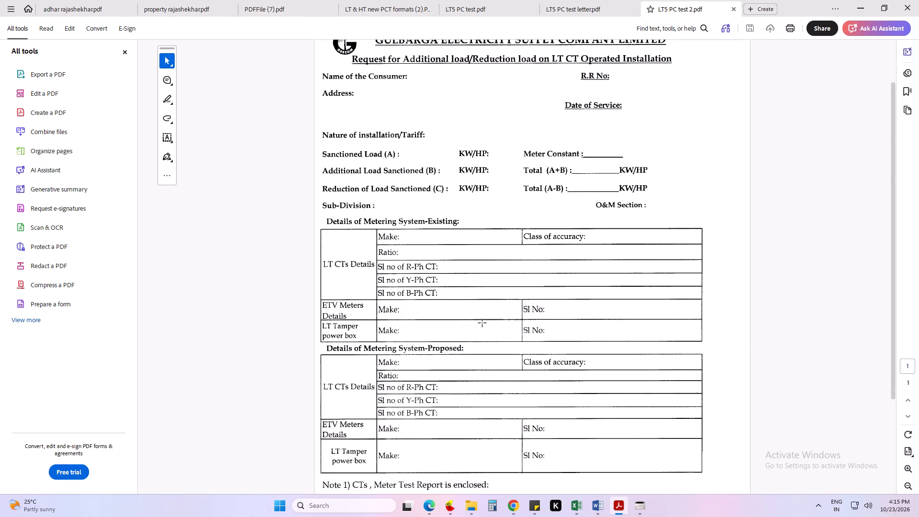
scroll(482, 323, "down", 1)
Switch to the "New Installastion from 22-06-2026" spreadsheet in Google Chrome and dismiss the signed-in account notice.
left_click(516, 467)
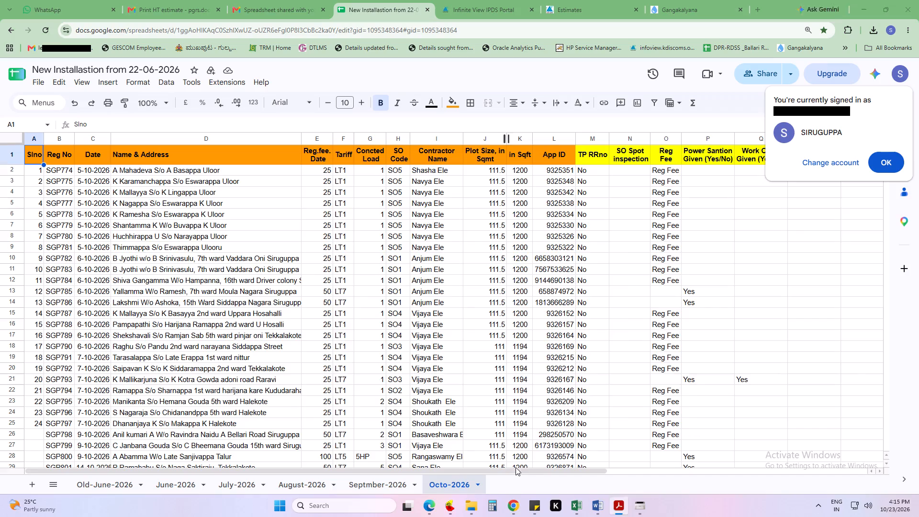
left_click(879, 161)
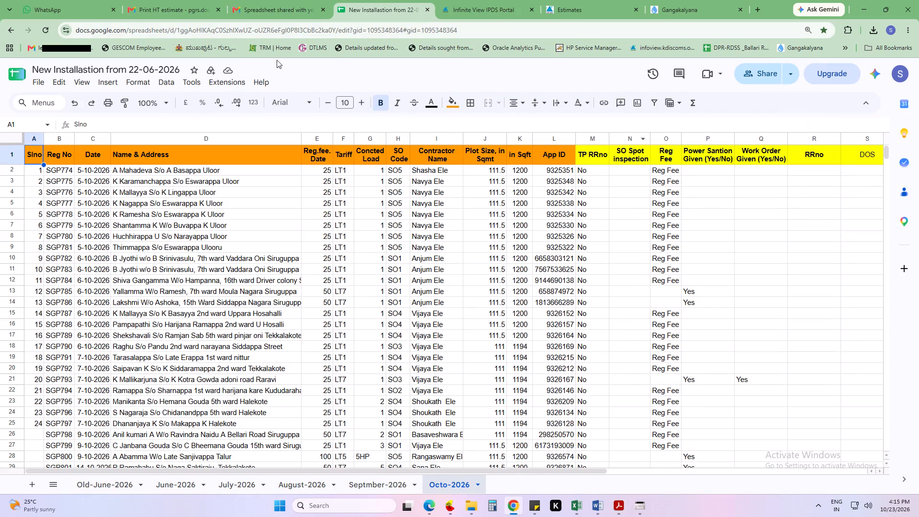